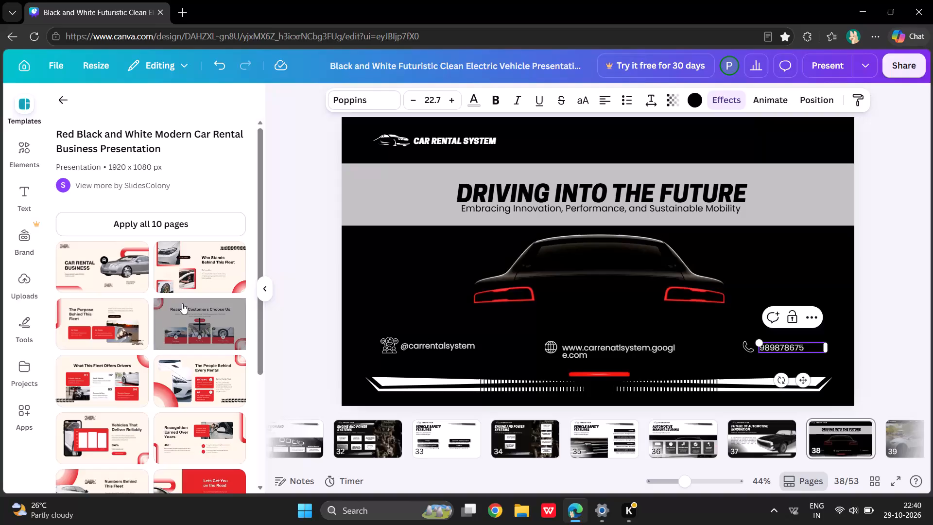
Add the "Reasons Customers Choose Us" template layout as a new page following page 38.
left_click(530, 303)
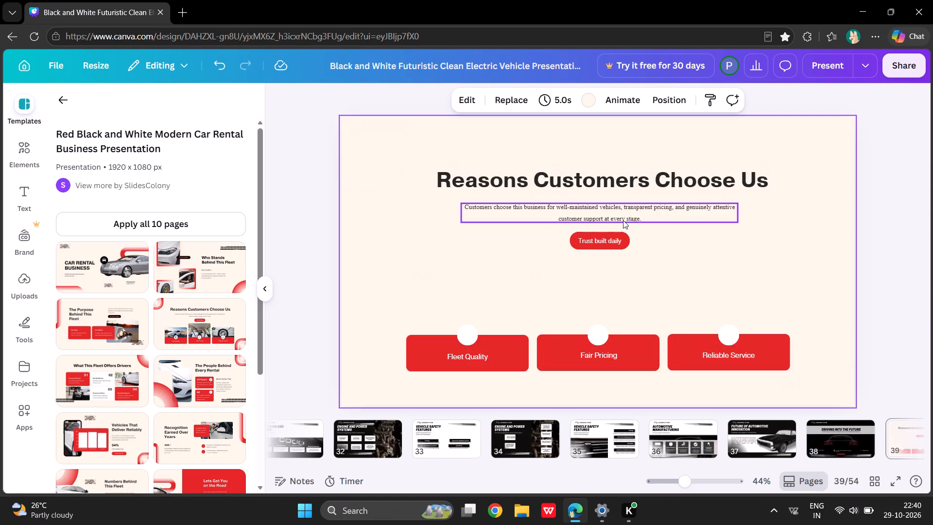
Replace the new page's heading with "REASON OF UNDERSYAND".
double_click(660, 181)
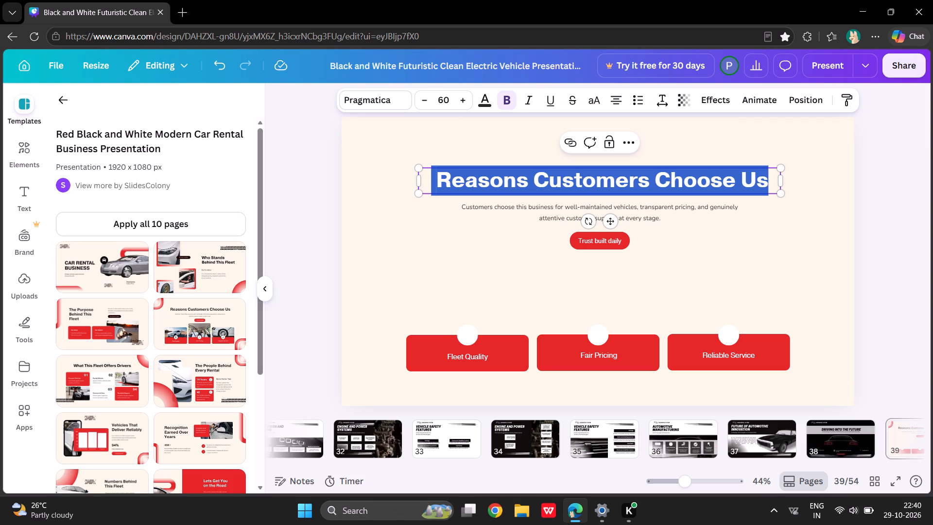
key("BackSpace")
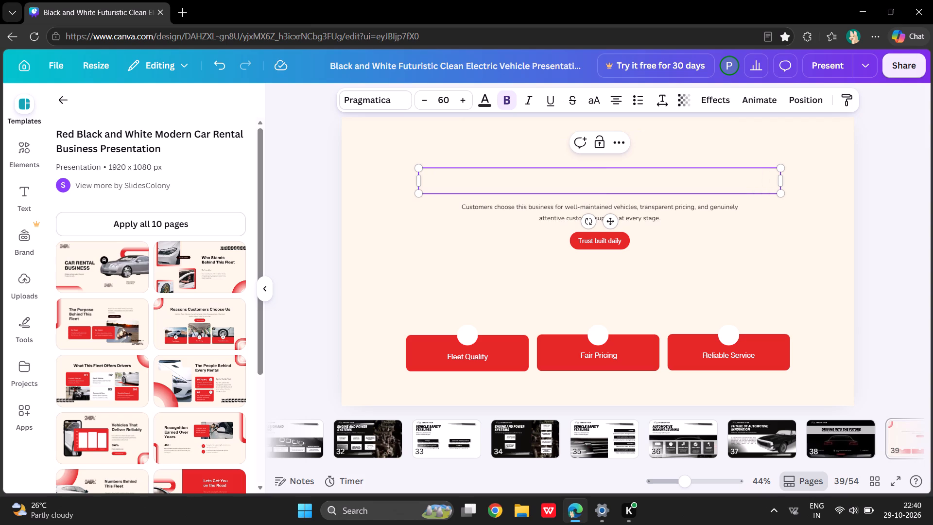
key("r")
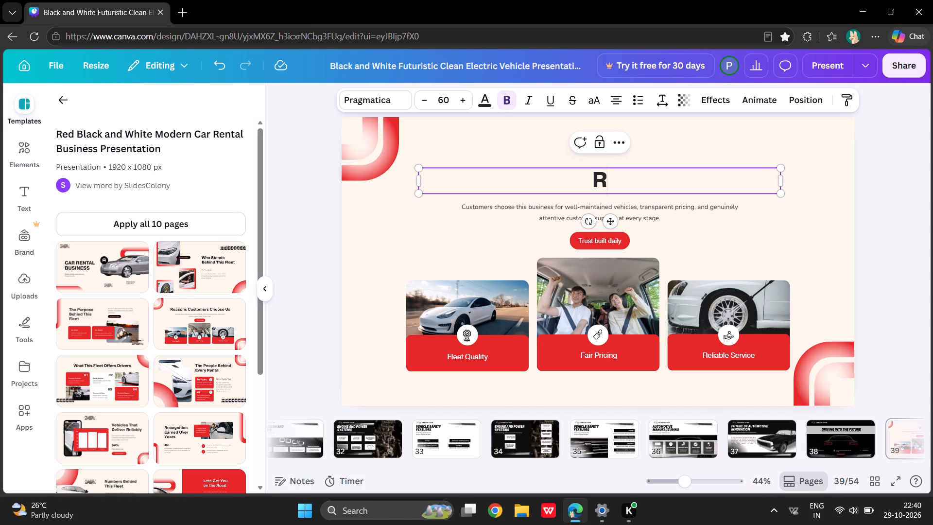
type("EAS")
key("o")
key("n")
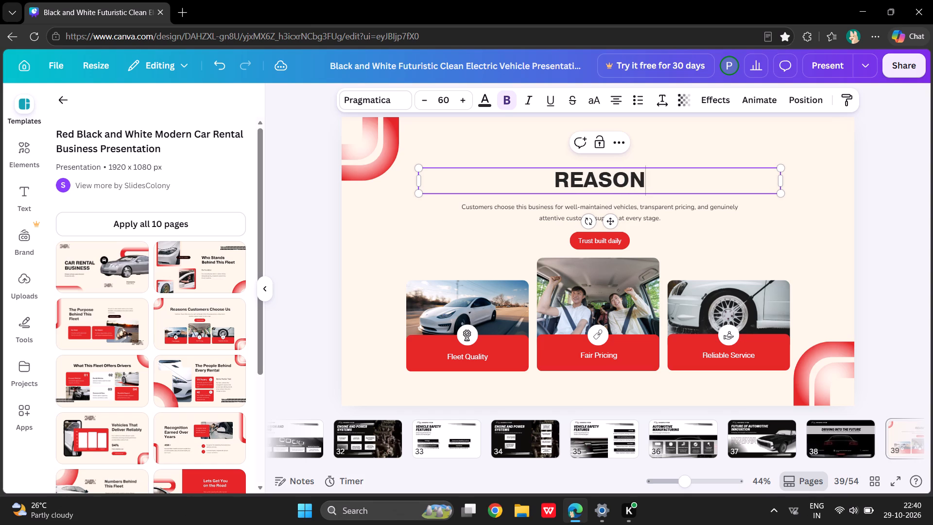
key("space")
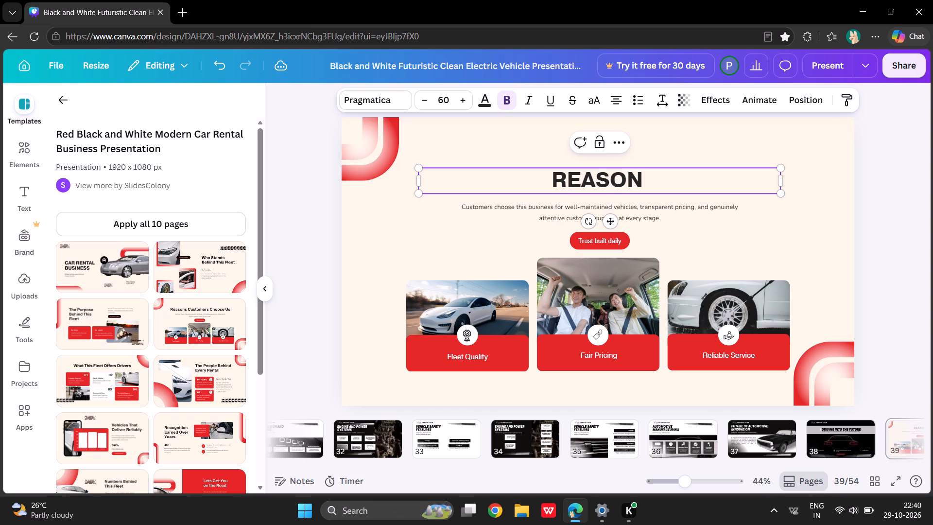
key("t")
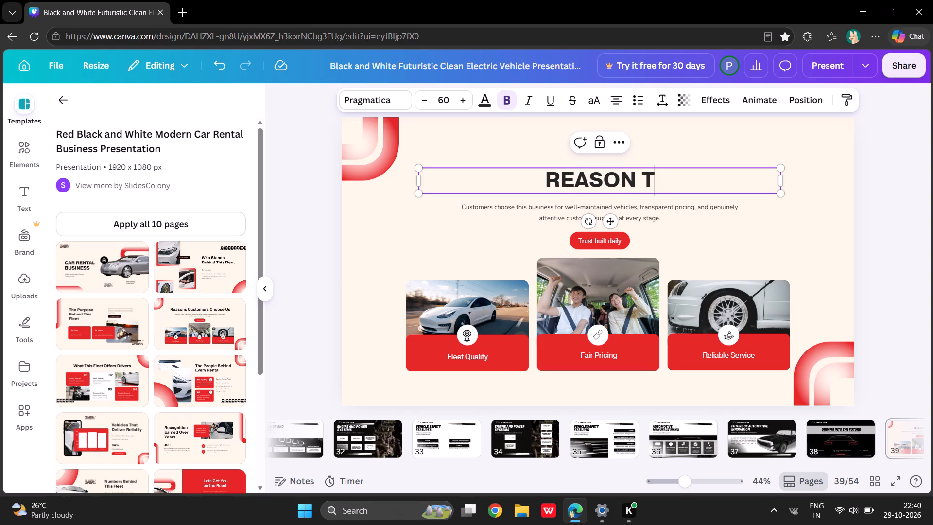
key("BackSpace")
type("OF")
key("space")
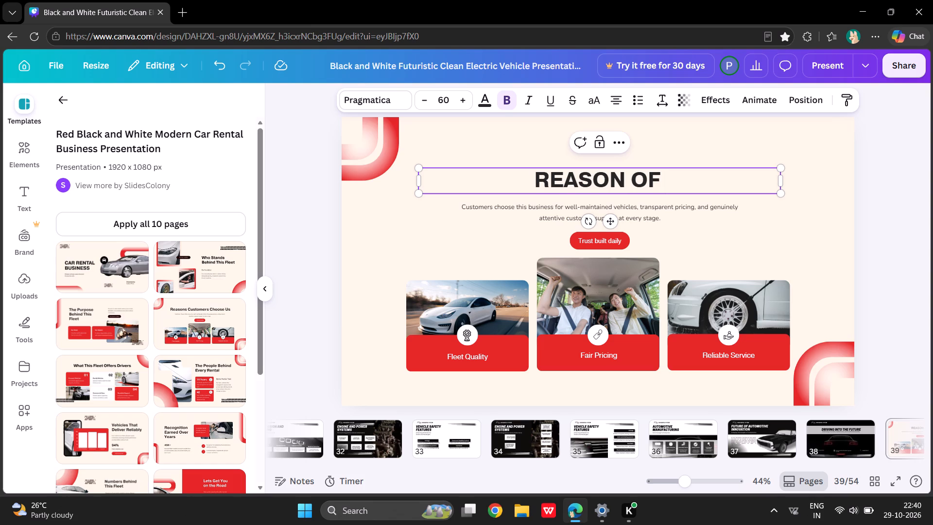
type("UNDER")
type("SYAND")
key("space")
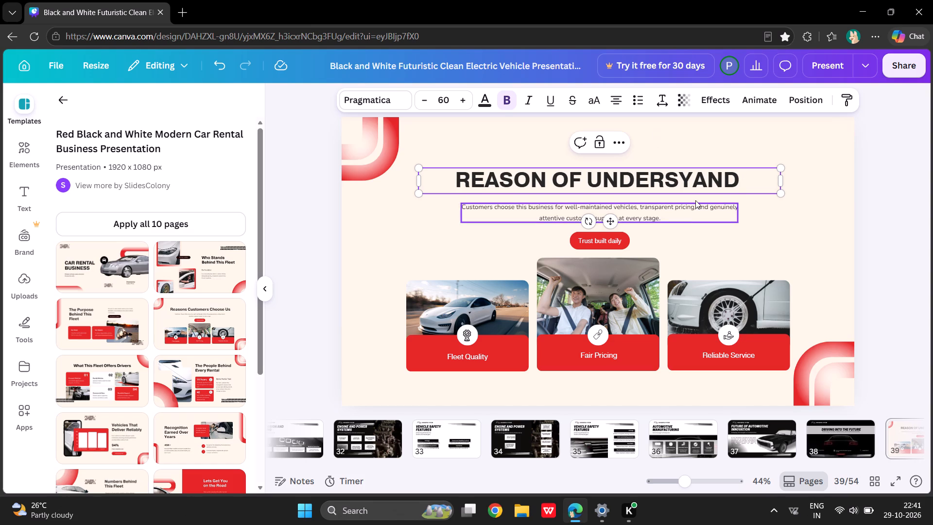
Replace the "Fleet Quality" card label with "floot qulatoty".
left_click(470, 359)
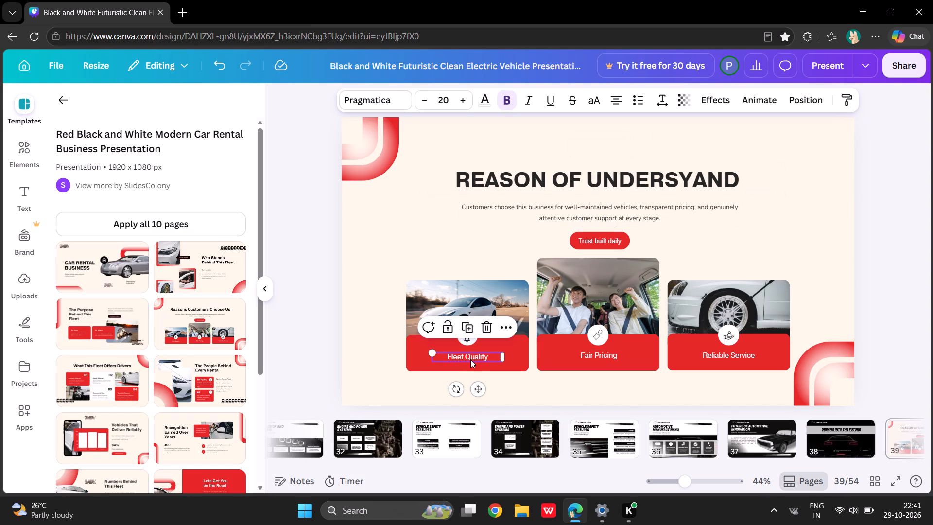
double_click(470, 359)
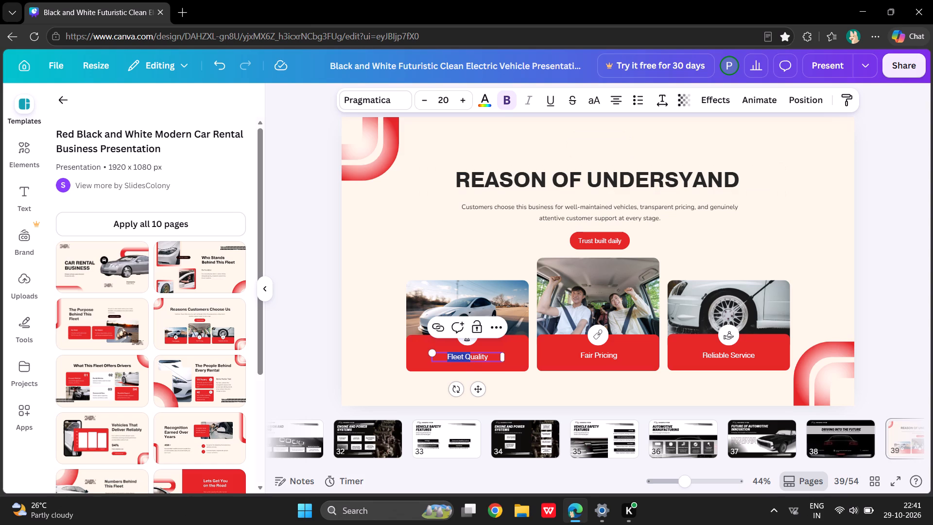
triple_click(489, 357)
key("BackSpace")
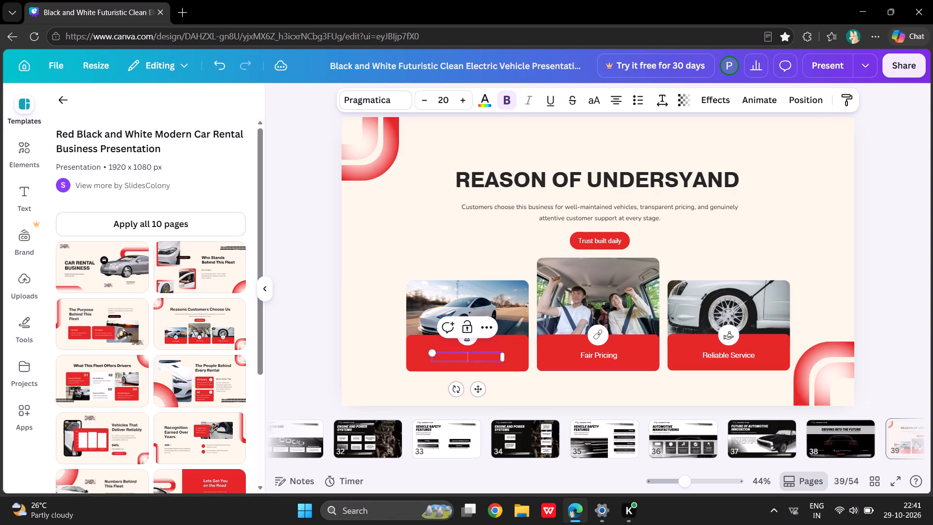
key("f")
type("floot qulatoty")
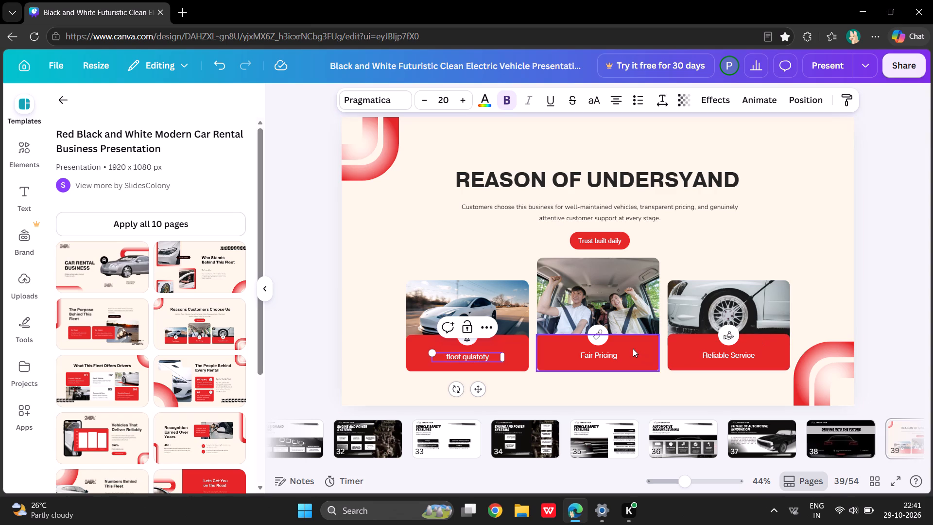
Retype the middle card's label as "Fair pricing".
double_click(622, 358)
key("BackSpace")
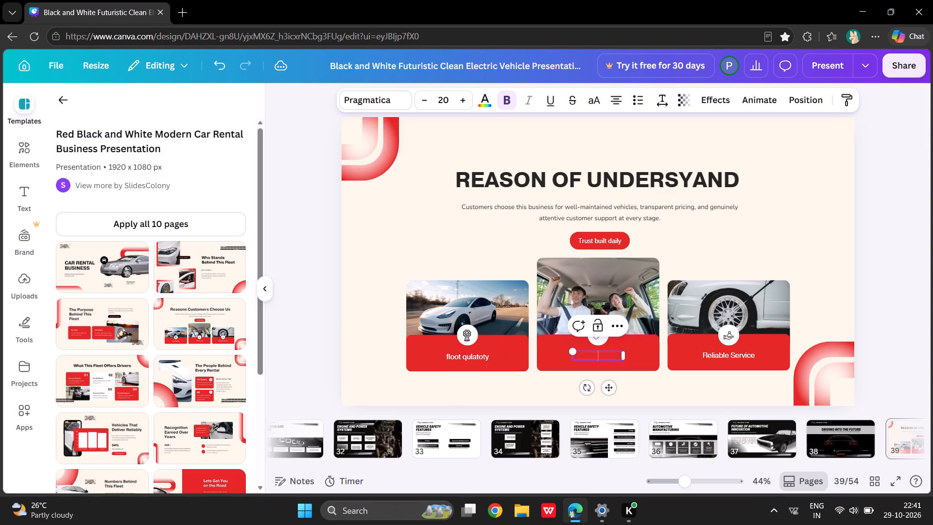
type("ai")
type("r pricing")
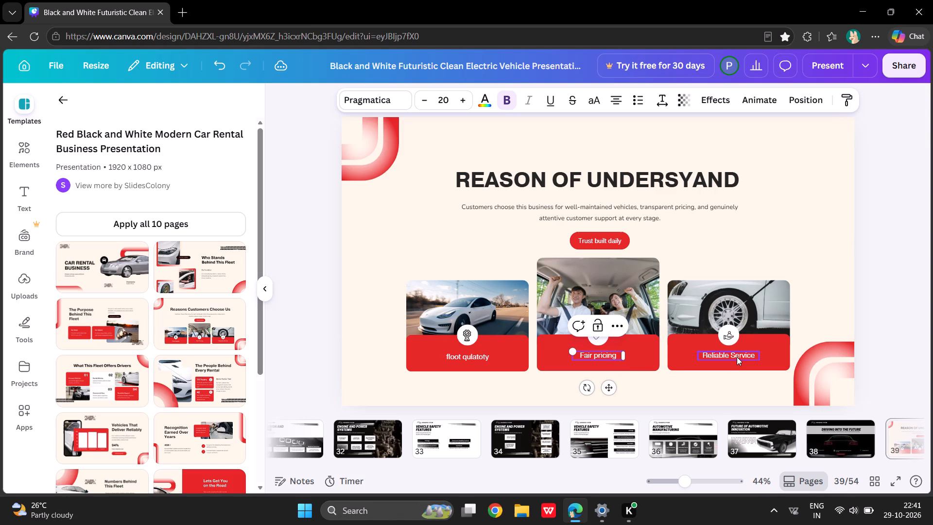
Move the middle card's passenger photo and red label box to the slide's upper-right area, with the box above the photo.
left_click(630, 295)
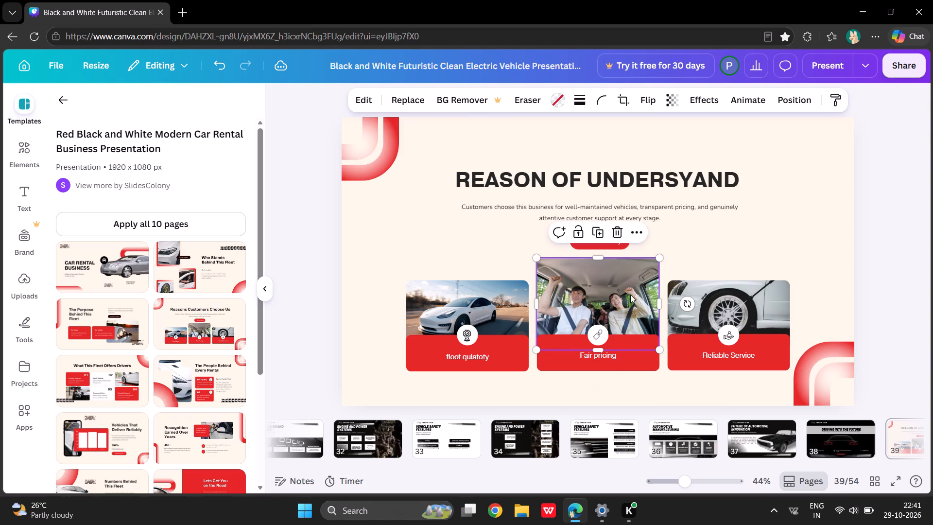
left_click_drag(630, 295, 822, 195)
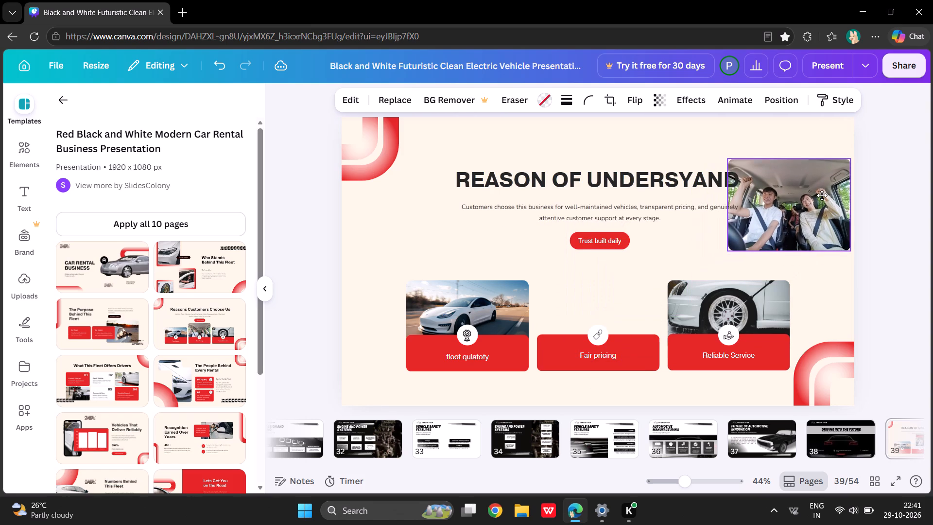
left_click_drag(822, 195, 802, 209)
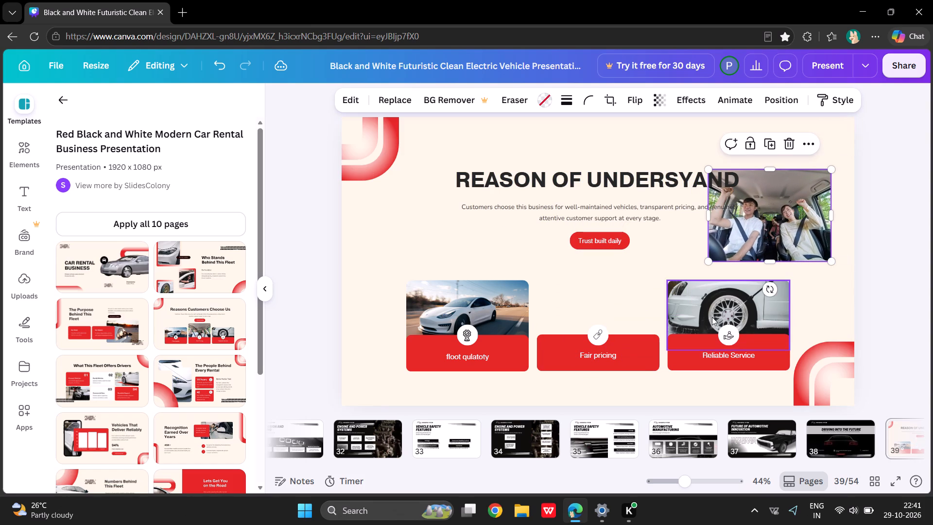
left_click_drag(620, 350, 776, 145)
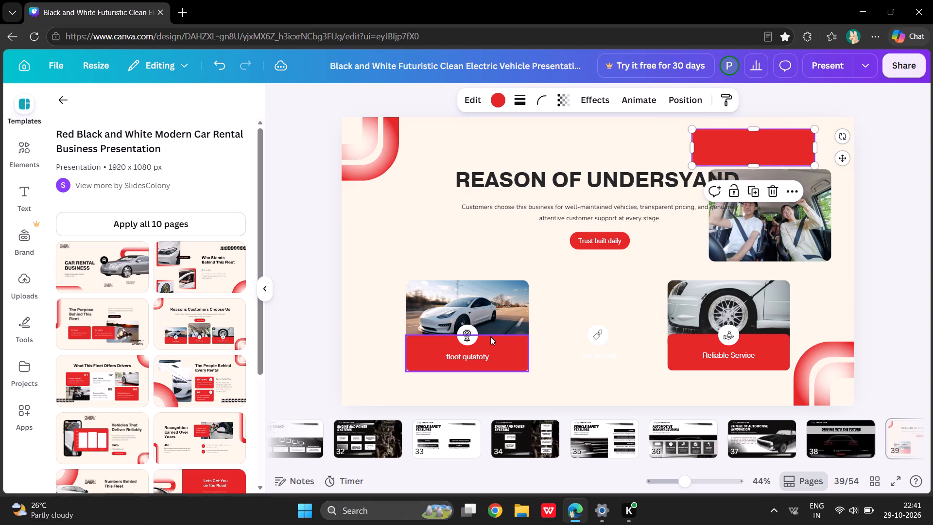
Move the white car photo, its "floot qulatoty" label and red box higher on the slide, keeping the box directly below the photo.
left_click_drag(497, 298, 494, 241)
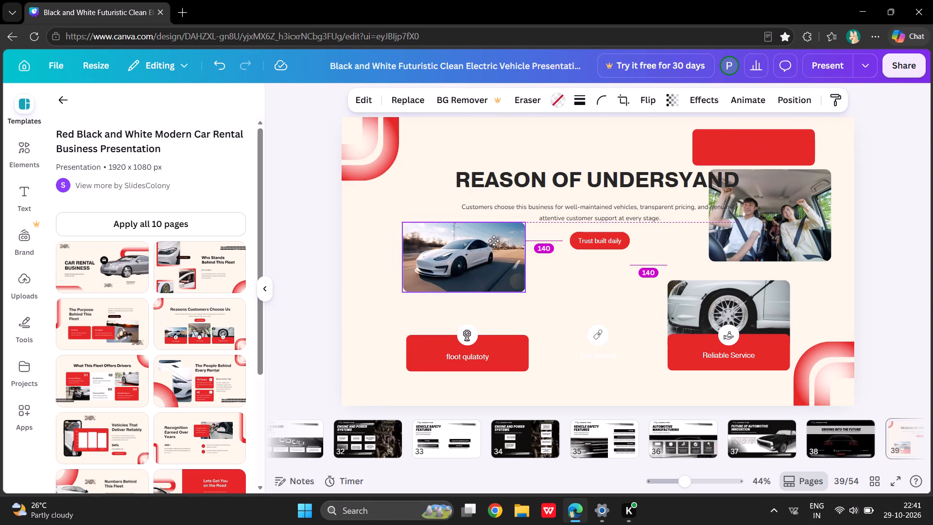
left_click_drag(494, 241, 492, 240)
left_click_drag(497, 356, 493, 320)
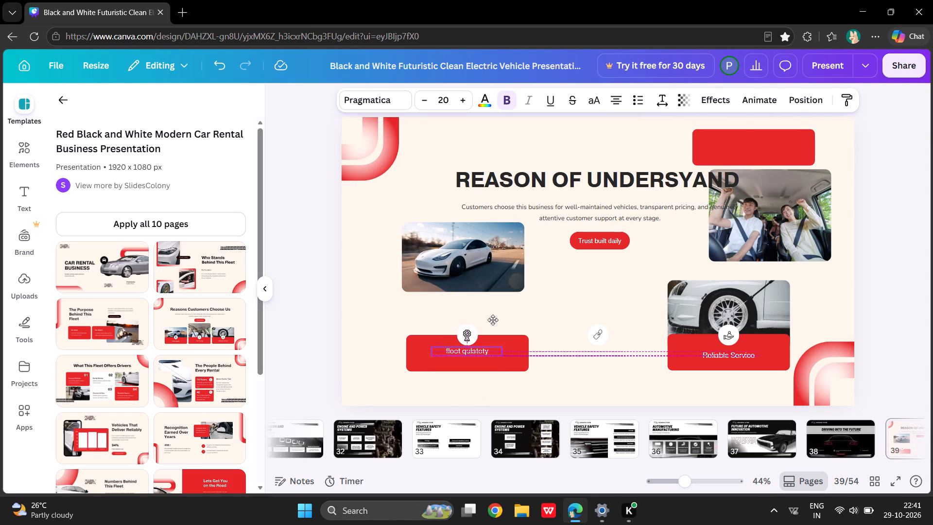
left_click_drag(493, 320, 492, 301)
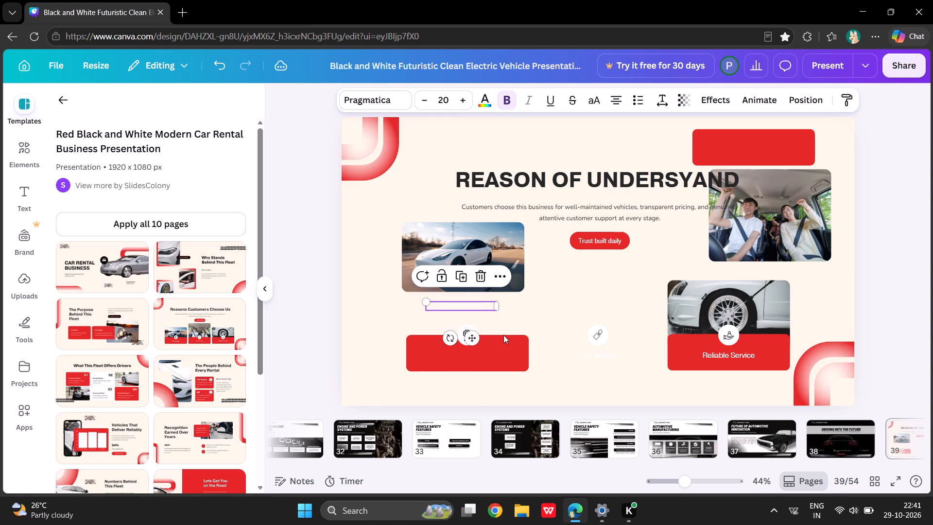
left_click_drag(509, 346, 504, 304)
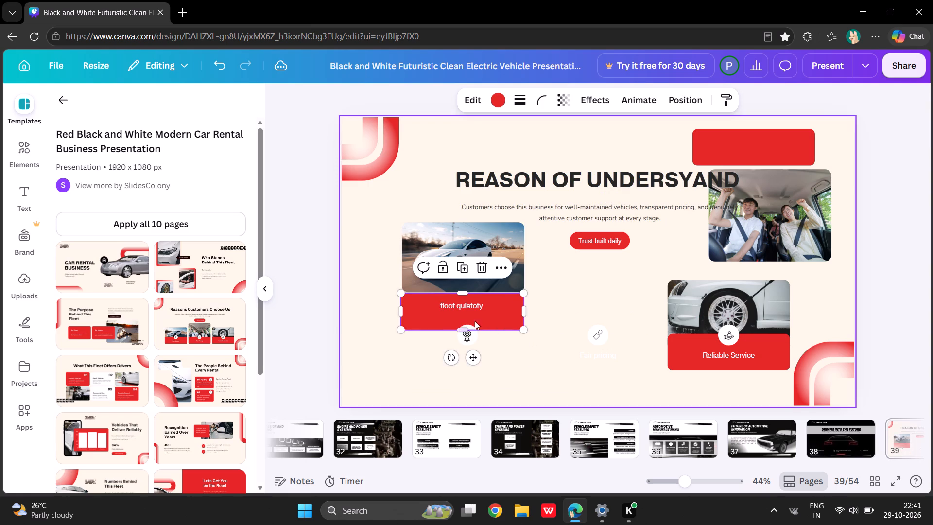
Shrink the white car card's white circle to about 60 × 60 and centre it with the badge icon where photo and red box meet.
left_click_drag(477, 342, 474, 325)
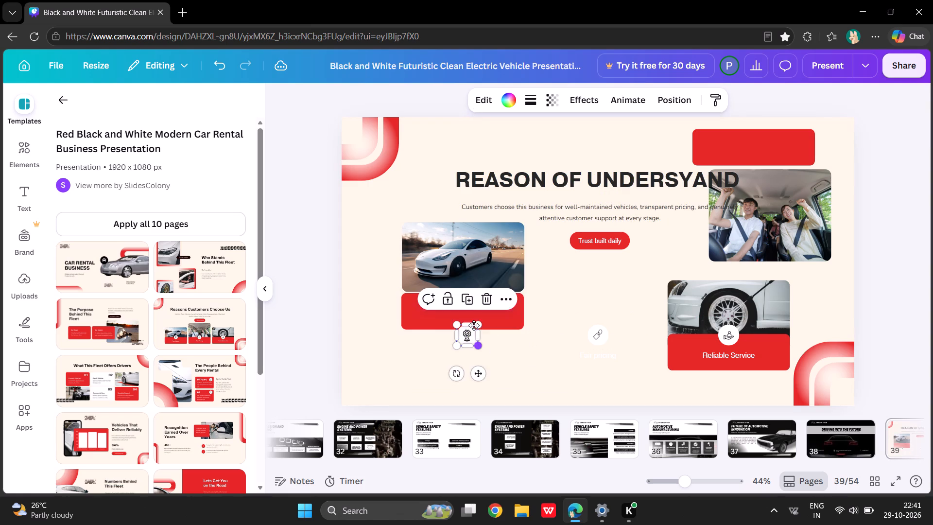
left_click_drag(474, 325, 474, 325)
left_click_drag(475, 331, 478, 316)
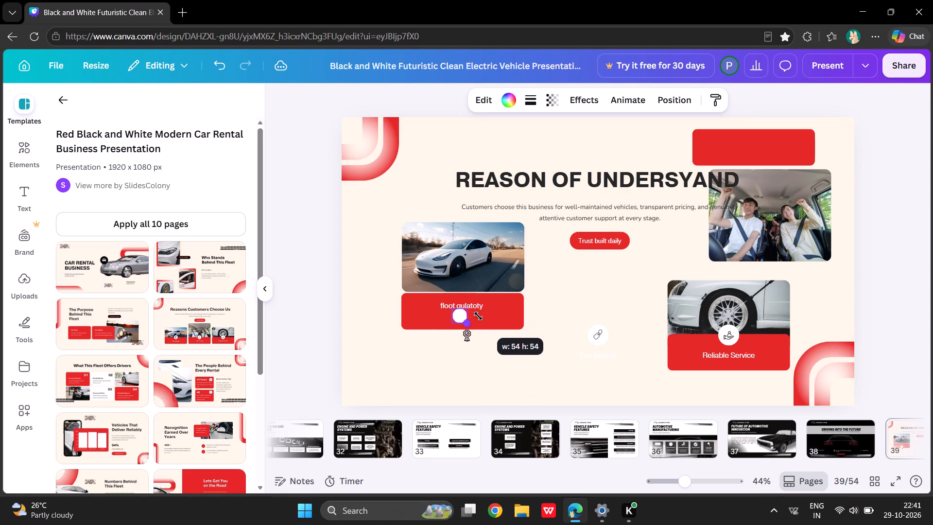
left_click_drag(478, 316, 479, 318)
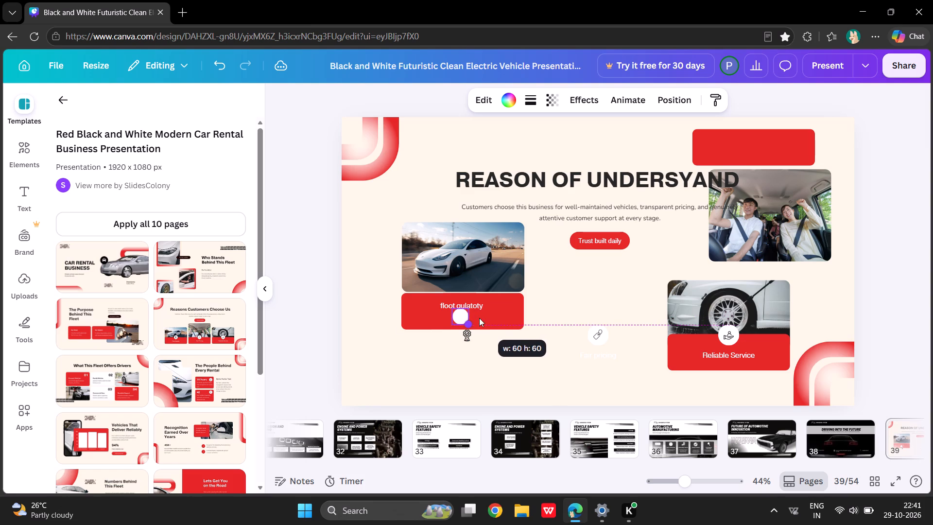
left_click_drag(461, 315, 462, 301)
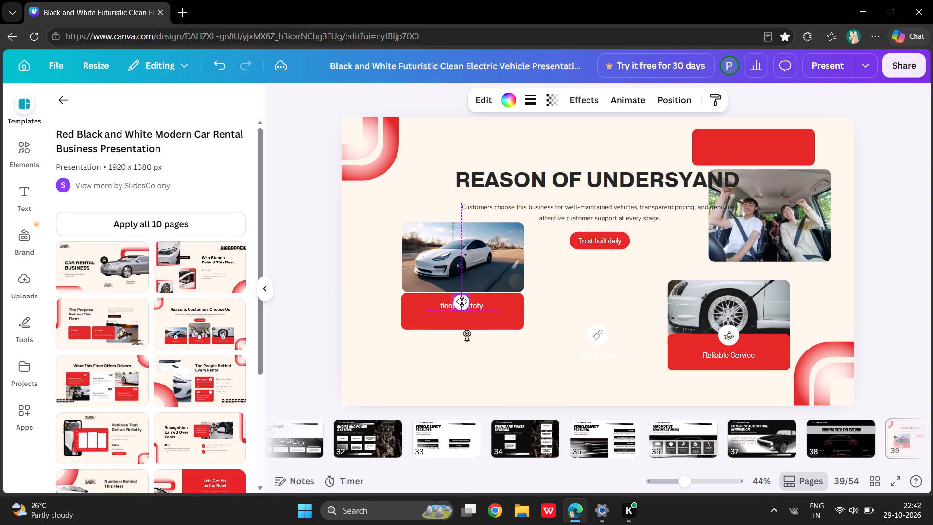
left_click_drag(462, 301, 462, 295)
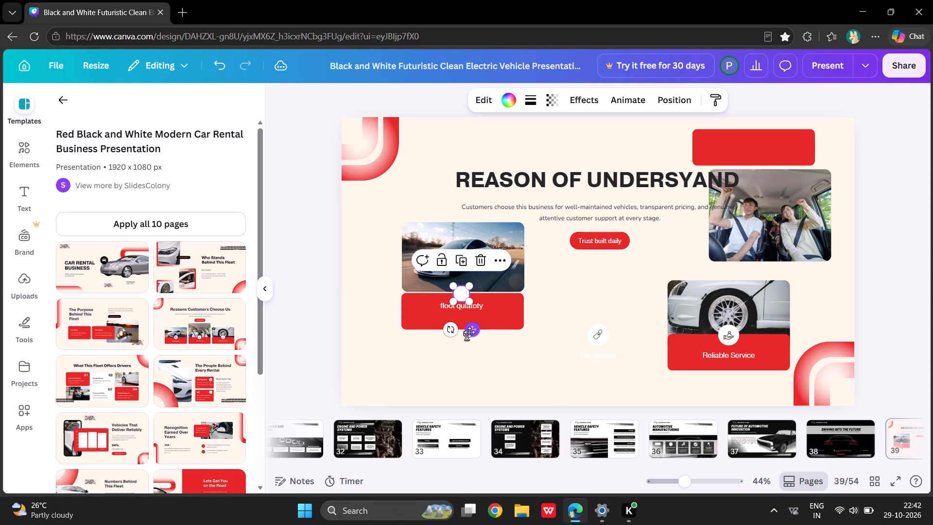
left_click_drag(466, 338, 459, 304)
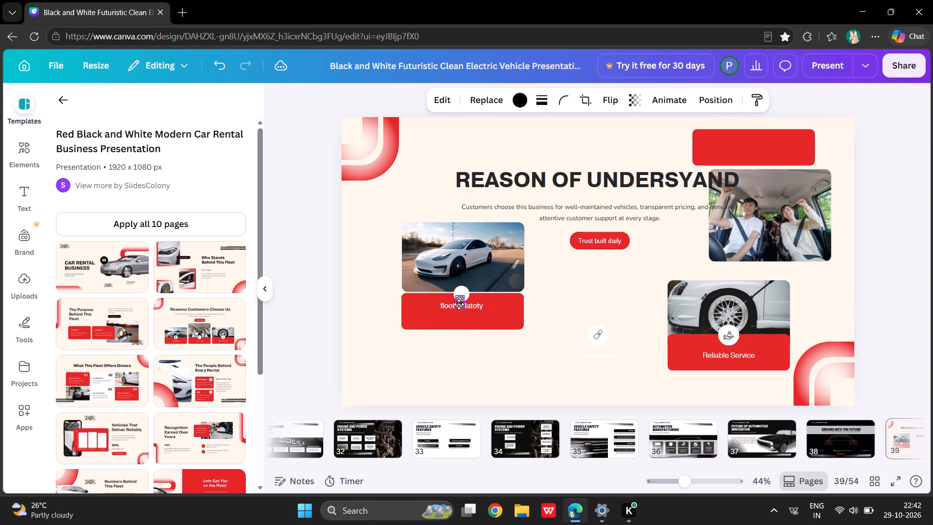
left_click_drag(459, 304, 459, 297)
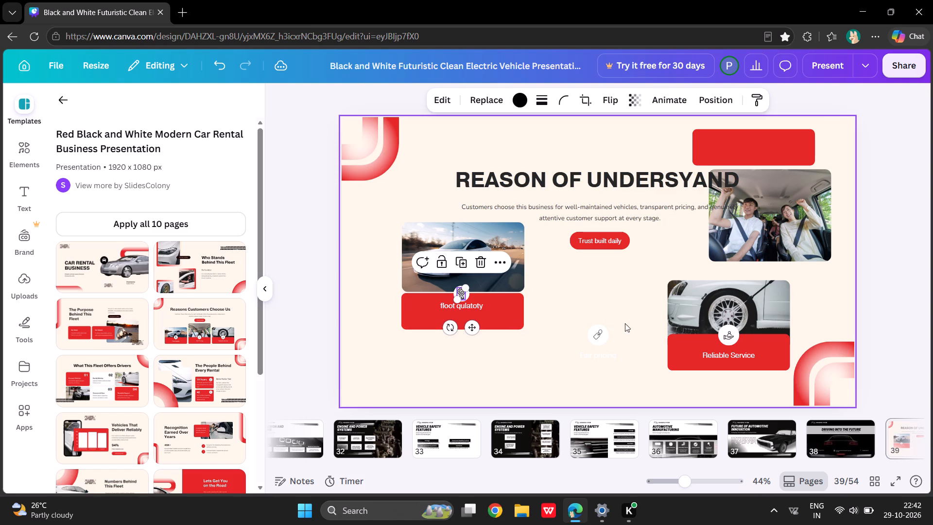
Move the middle card's white circle and link icon together up to the height of the white car card's badge.
left_click_drag(618, 326, 602, 331)
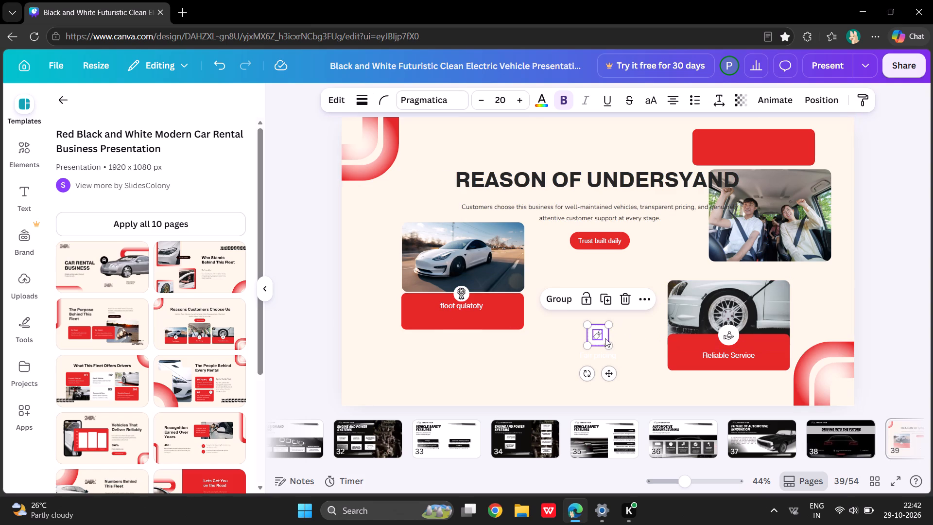
left_click_drag(598, 336, 596, 311)
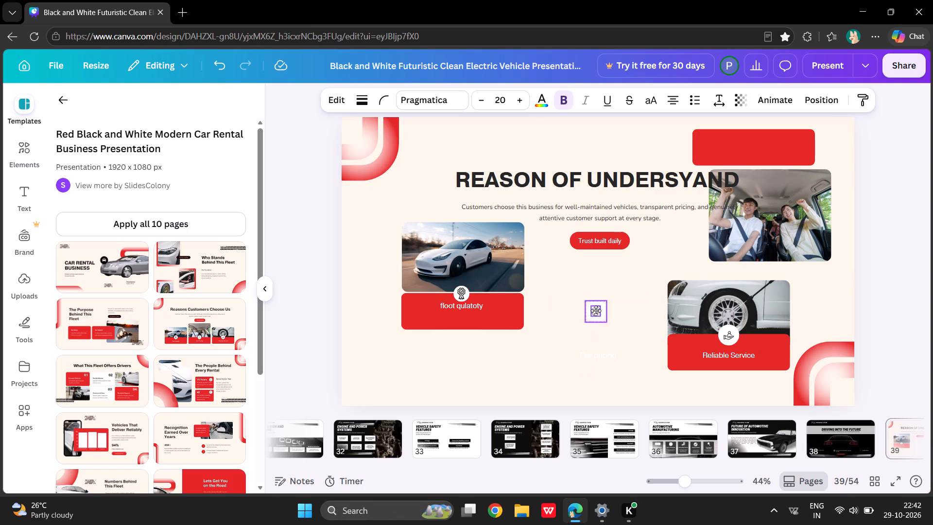
left_click_drag(596, 311, 596, 293)
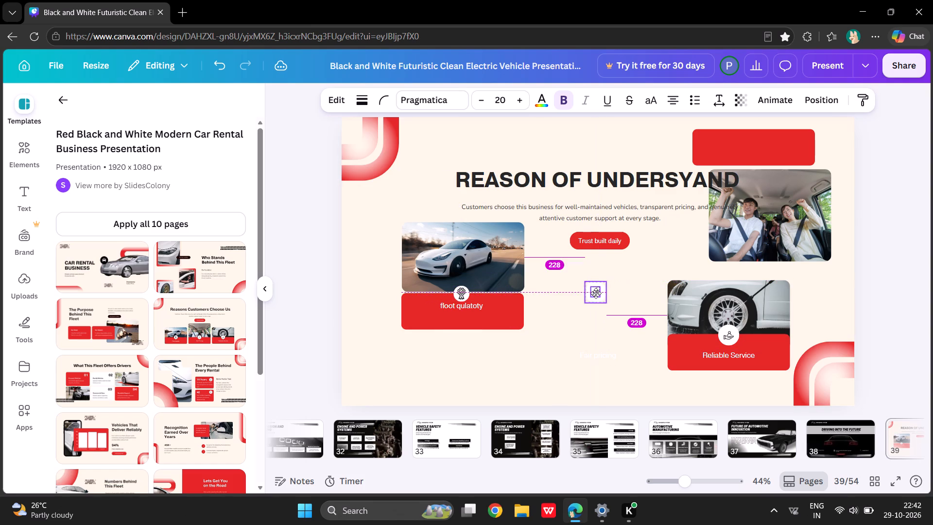
left_click_drag(596, 293, 596, 293)
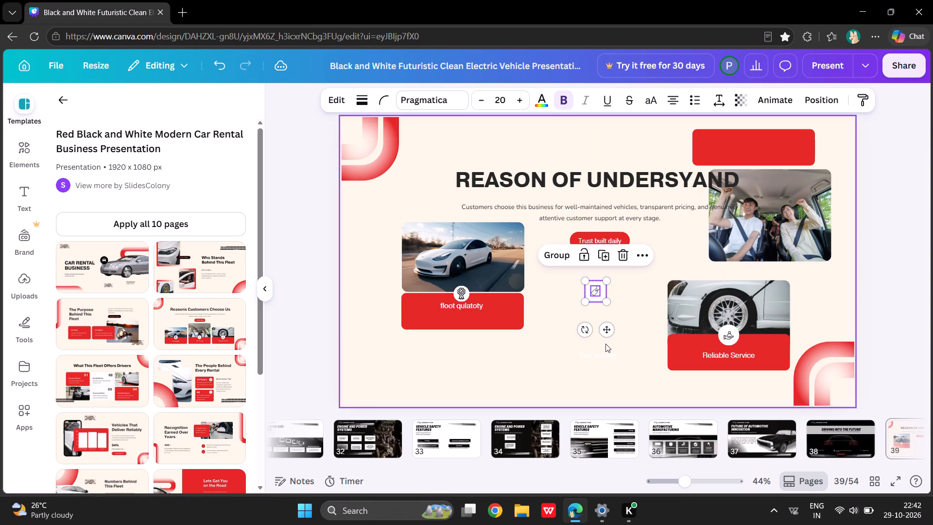
Move the middle card's white "Fair pricing" label lower on the slide.
left_click(566, 363)
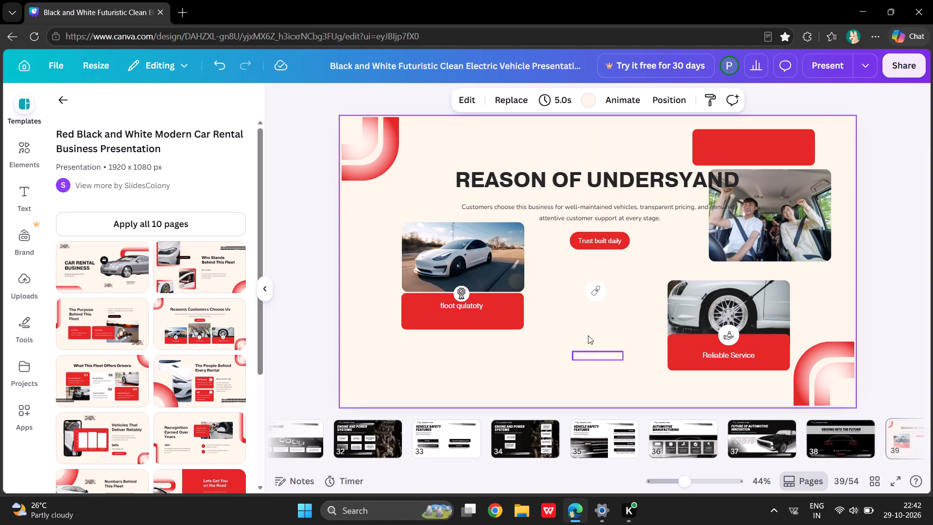
left_click_drag(589, 354, 589, 375)
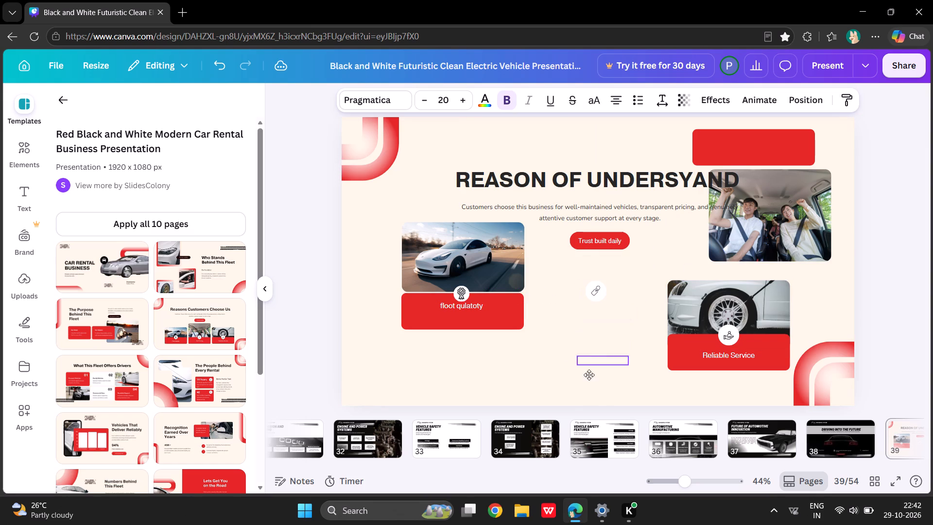
left_click_drag(589, 375, 585, 380)
Move the passenger photo back to the slide's centre, directly below the "Trust built daily" pill and between the other two cards.
left_click_drag(734, 224, 720, 232)
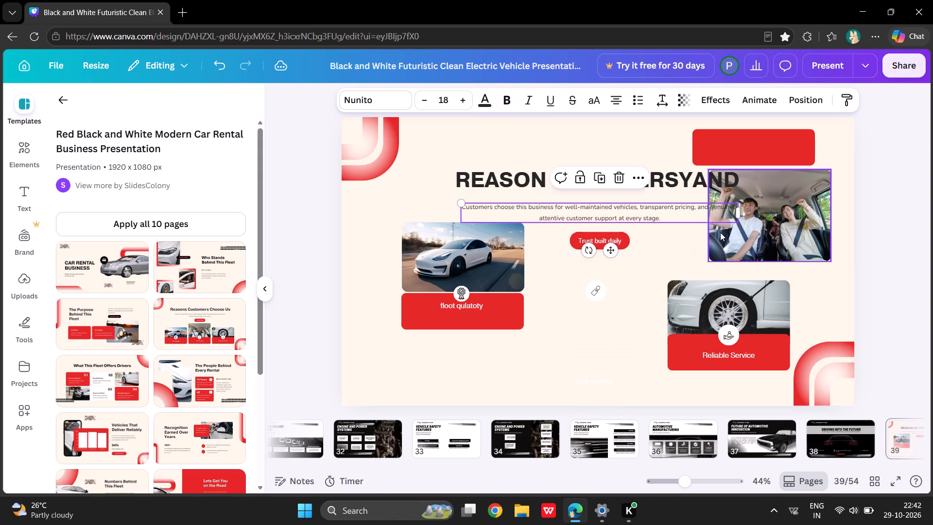
left_click_drag(720, 232, 613, 268)
left_click_drag(730, 239, 583, 295)
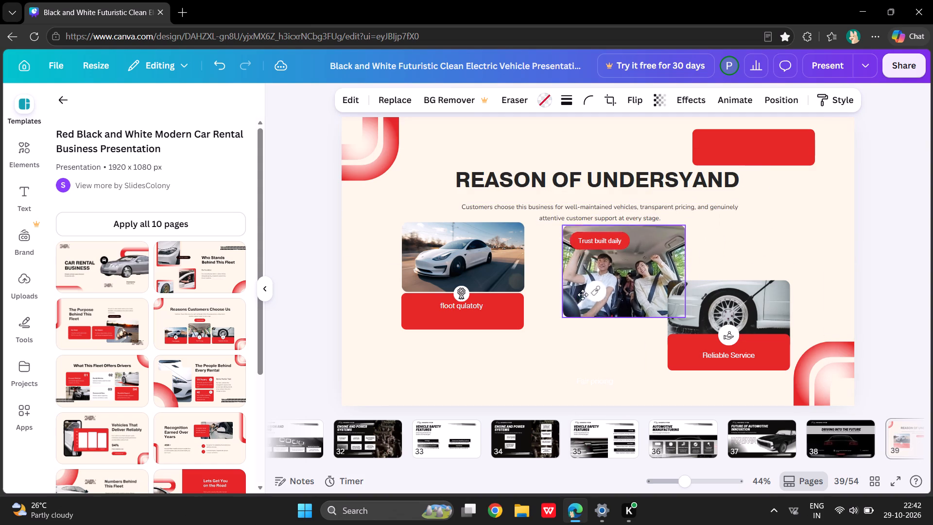
left_click_drag(583, 295, 566, 322)
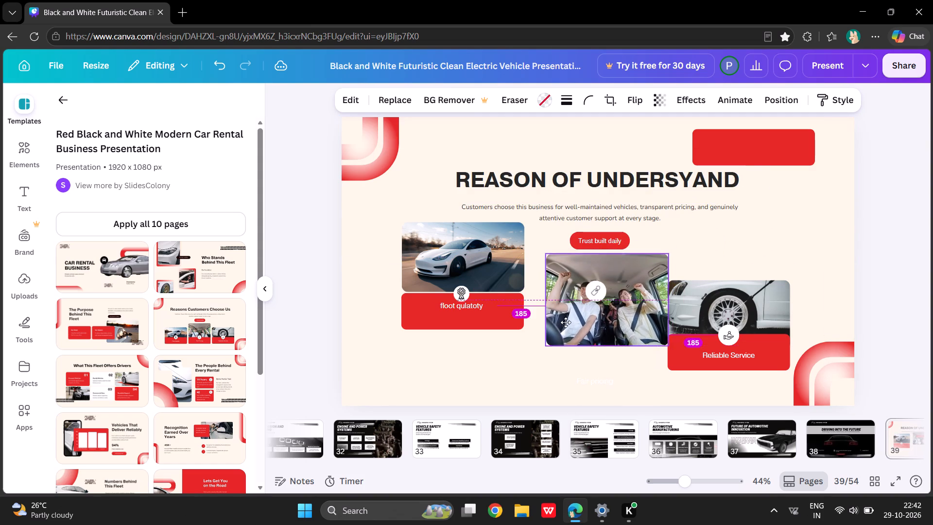
left_click_drag(566, 322, 565, 319)
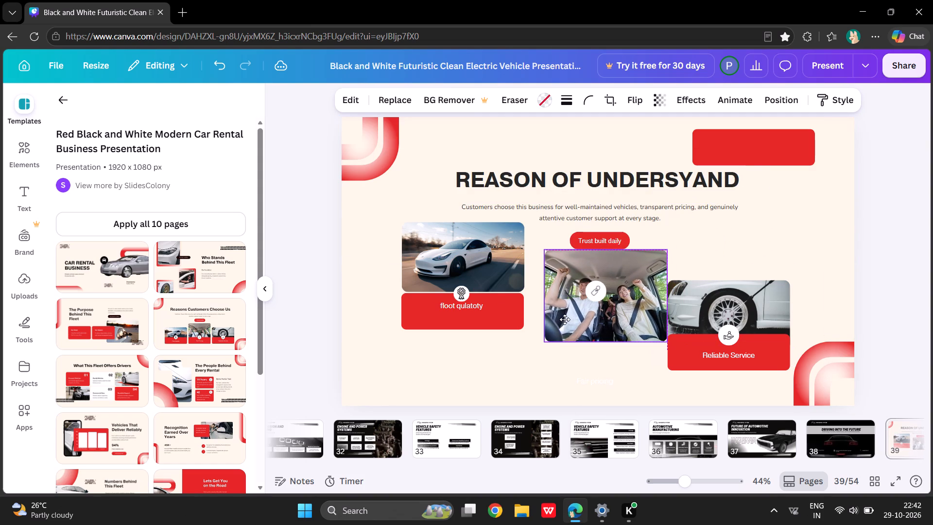
left_click_drag(565, 319, 564, 320)
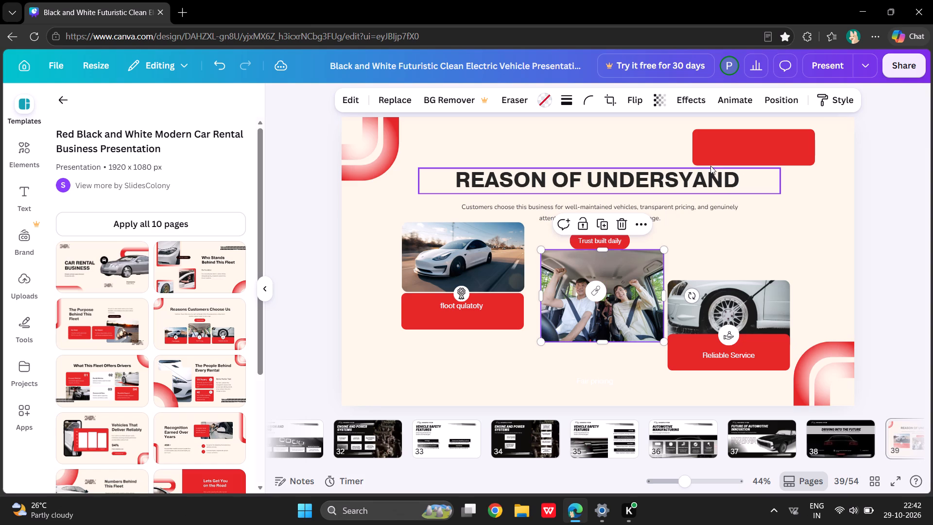
Place the empty red box directly below the passenger photo and reduce the box's height.
left_click_drag(732, 140, 607, 308)
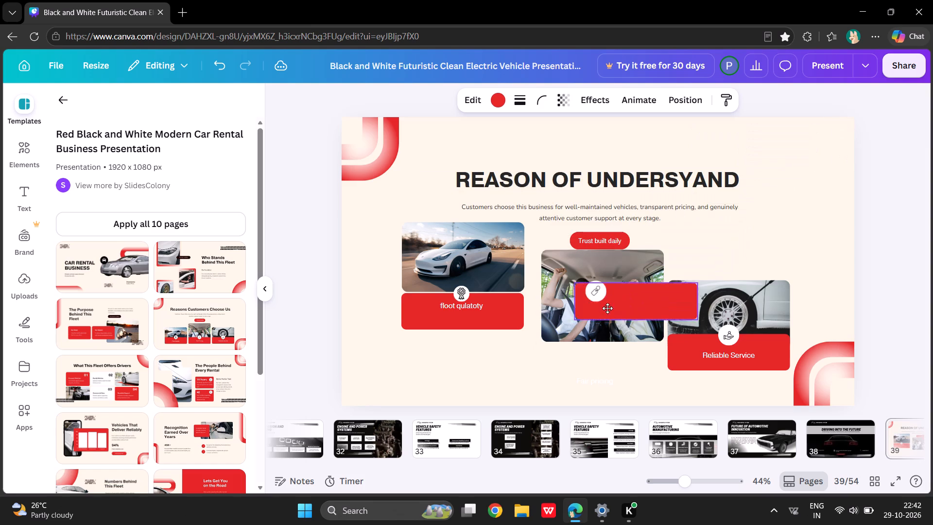
left_click_drag(607, 308, 579, 356)
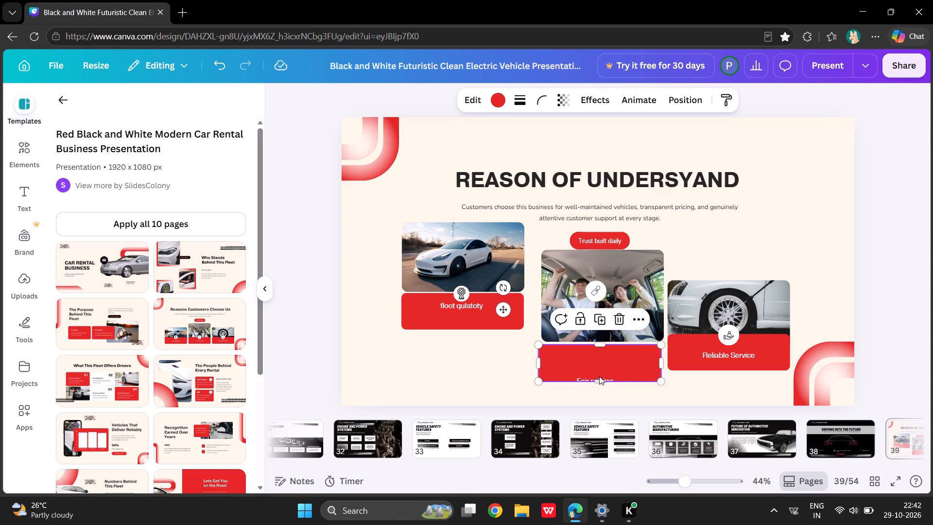
left_click_drag(600, 383, 602, 367)
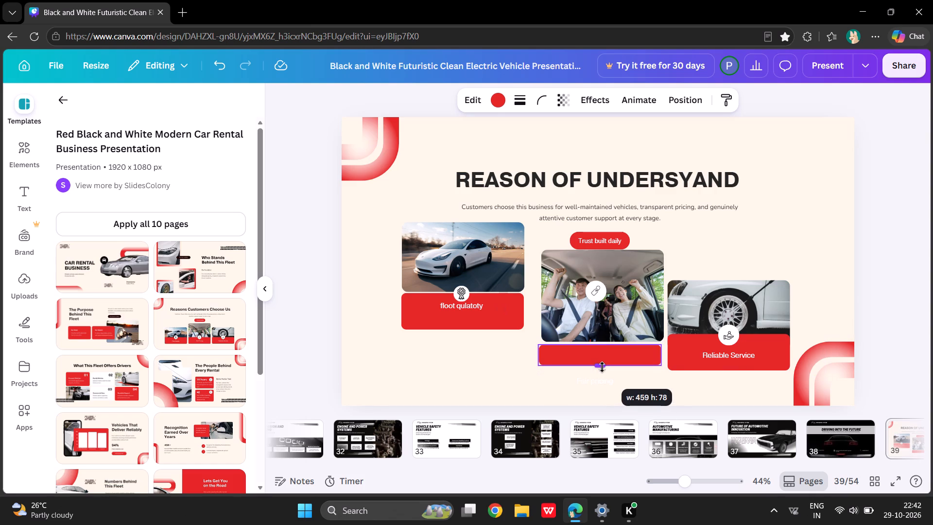
left_click_drag(602, 367, 601, 373)
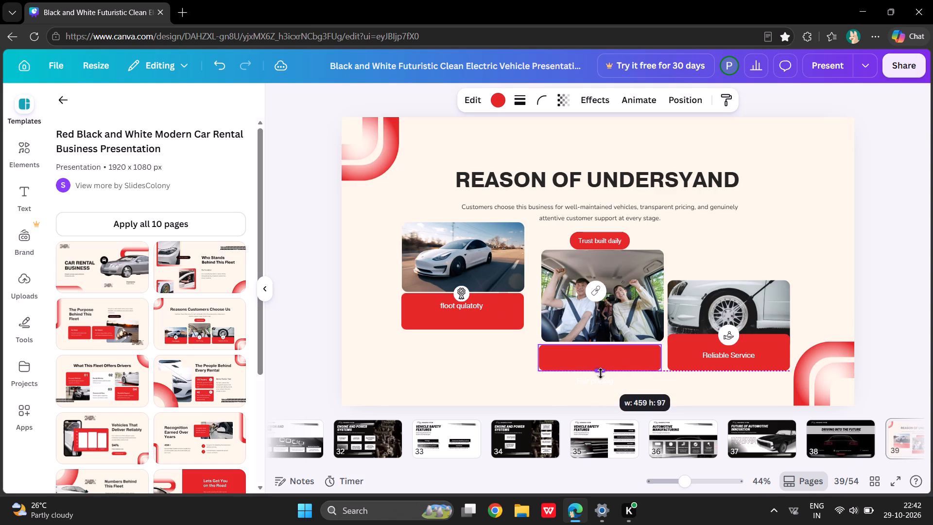
left_click_drag(601, 373, 602, 379)
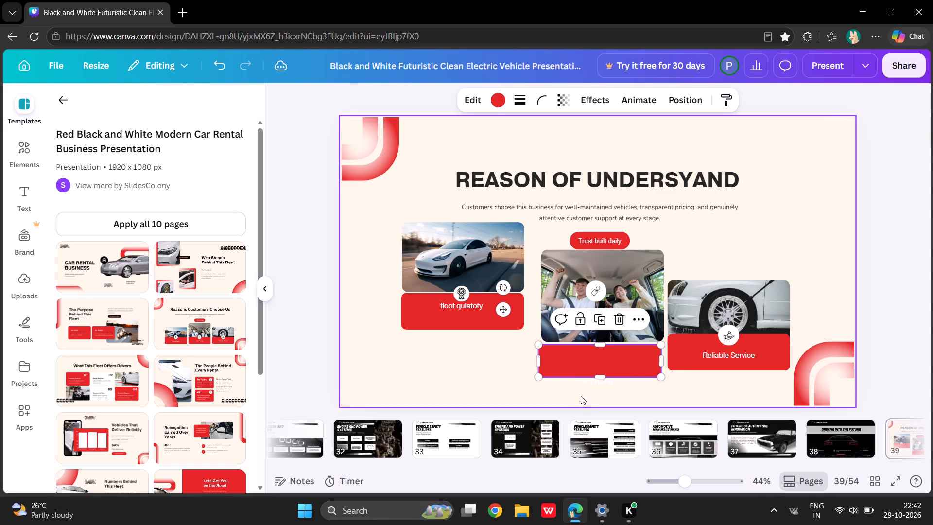
Centre the "Fair pricing" label inside the red box below the passenger photo.
left_click_drag(588, 382, 604, 371)
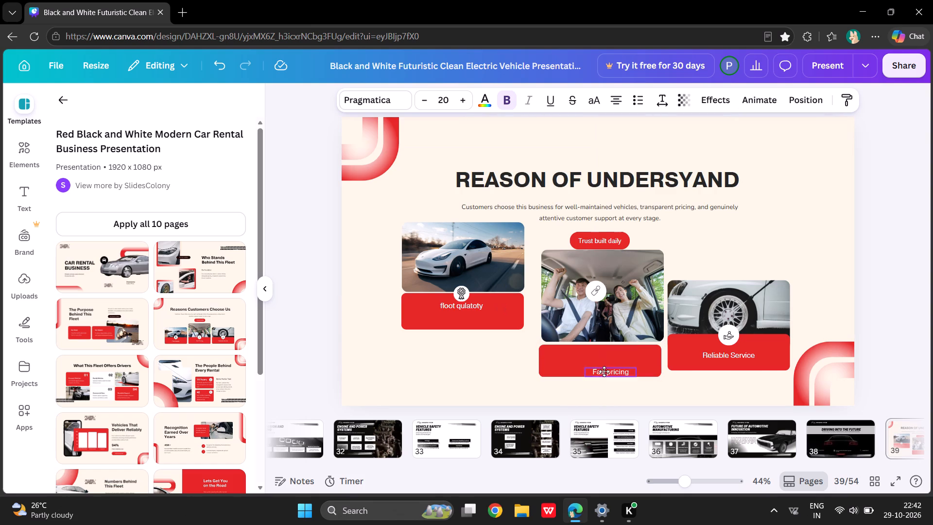
left_click_drag(604, 371, 593, 363)
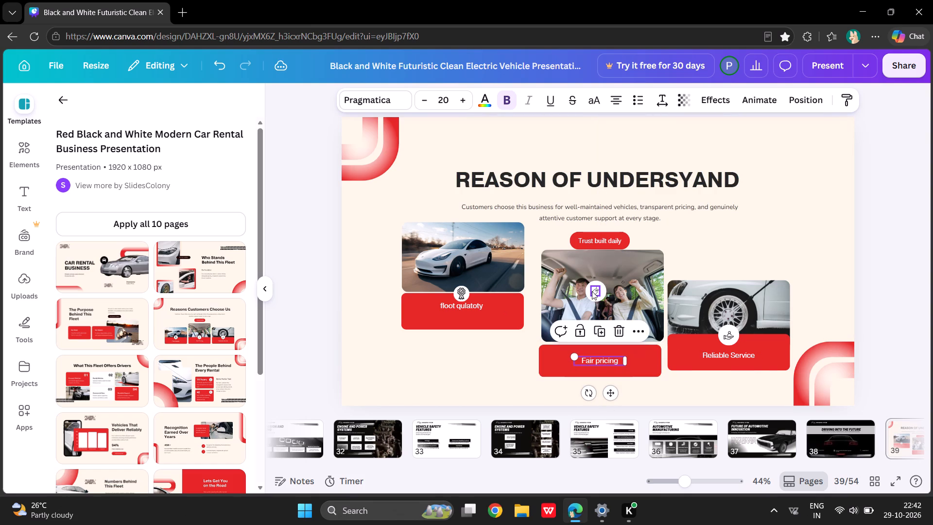
Move the middle card's white circle and link icon down to where the passenger photo meets its red box, centring the icon in the circle.
left_click_drag(602, 290, 603, 316)
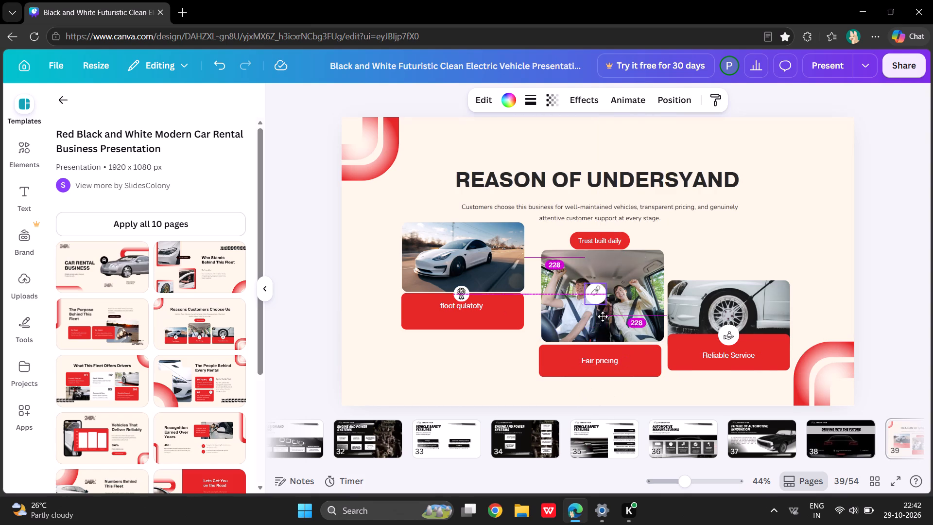
left_click_drag(603, 316, 604, 342)
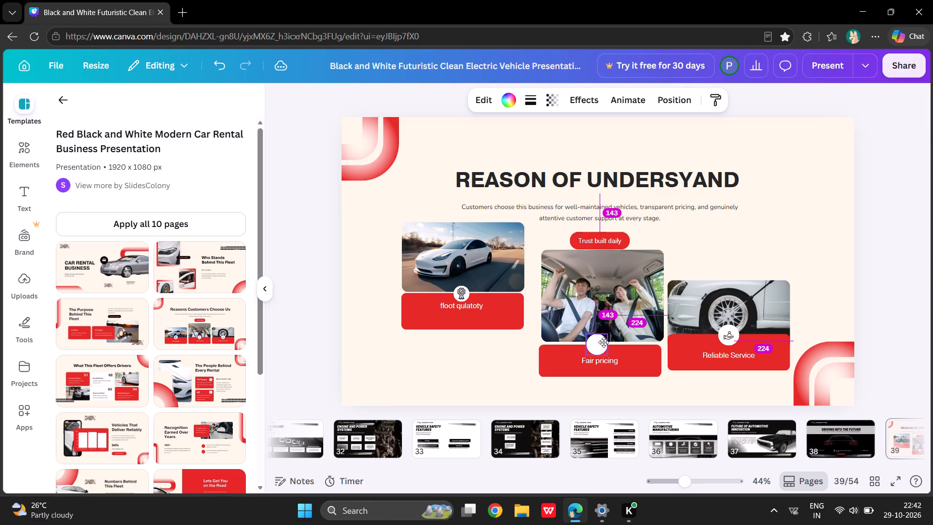
left_click_drag(604, 342, 607, 342)
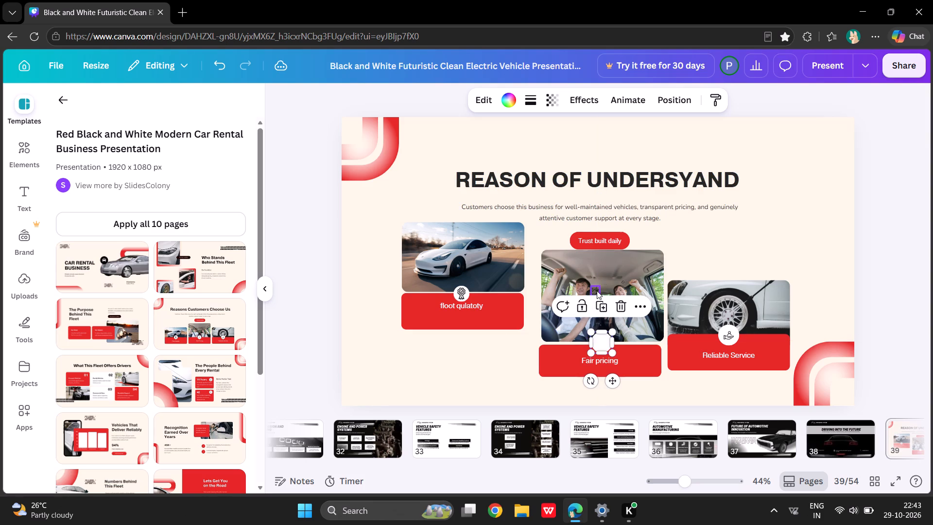
left_click_drag(597, 291, 605, 340)
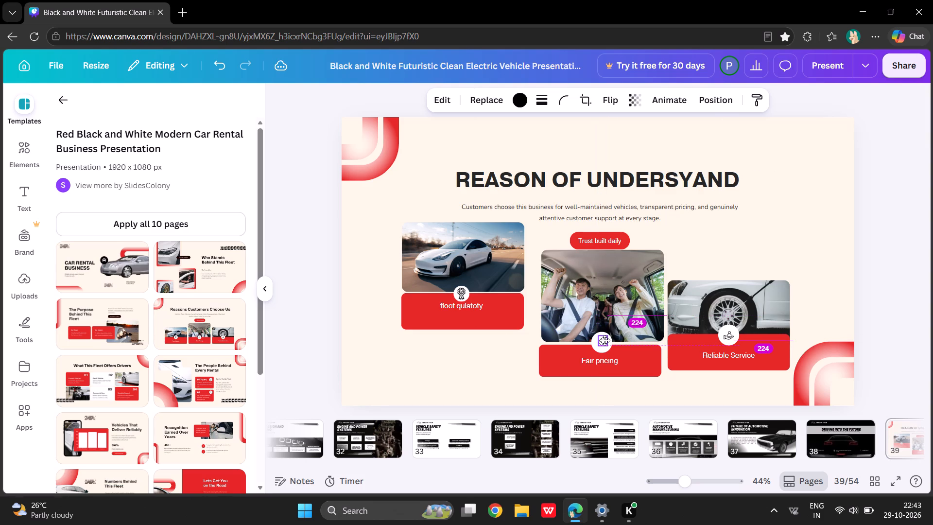
left_click_drag(605, 340, 603, 340)
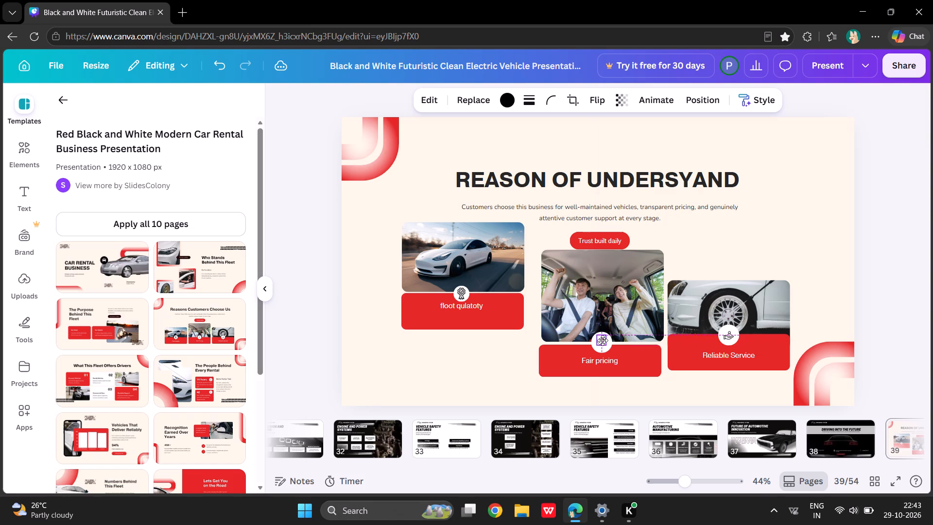
left_click_drag(603, 340, 603, 342)
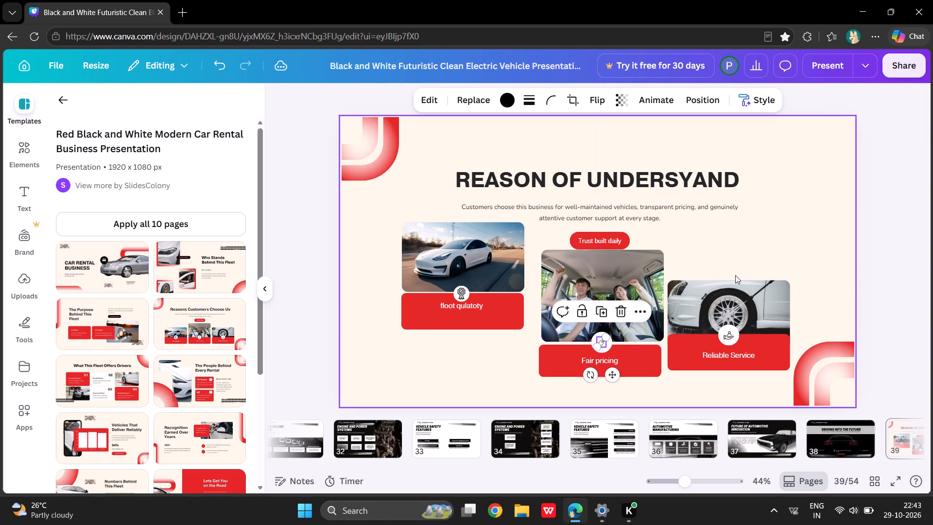
Move the wheel photo up level with the white car photo, and place its red box directly below it.
left_click_drag(731, 292, 736, 241)
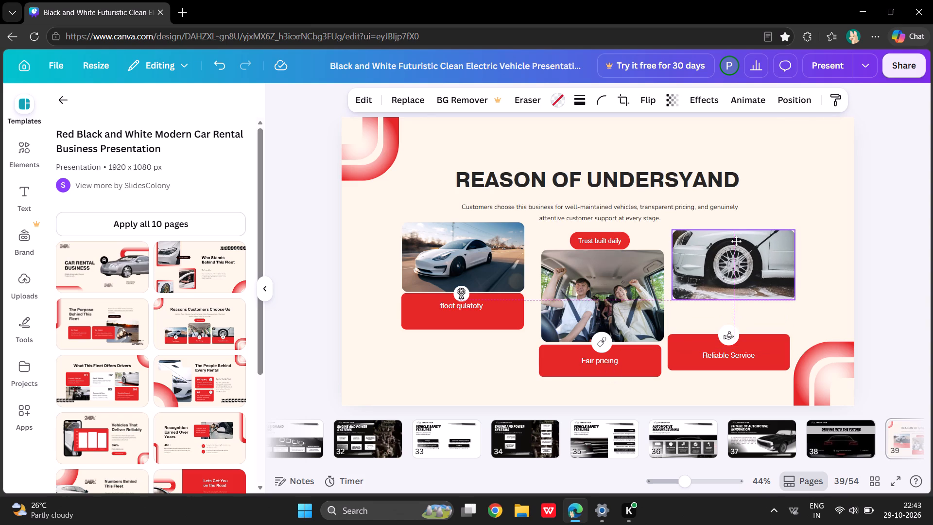
left_click_drag(736, 241, 740, 237)
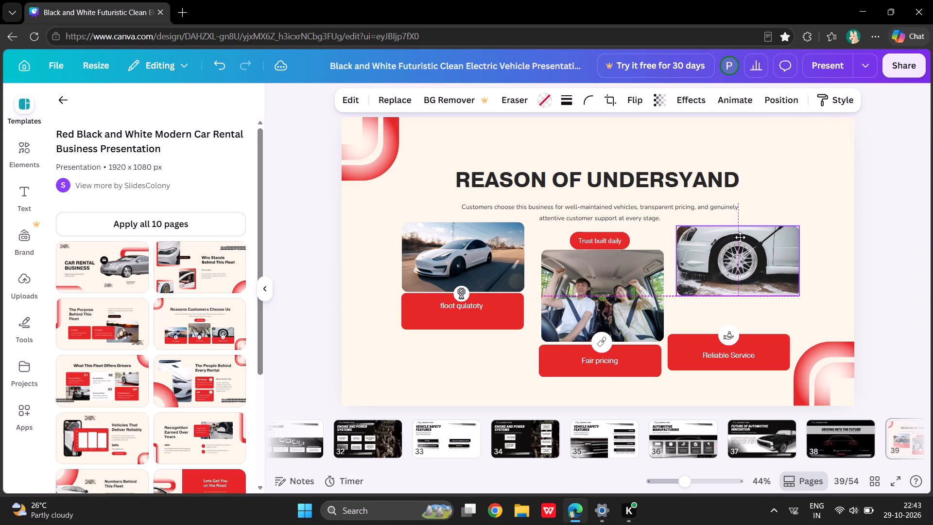
left_click_drag(740, 237, 750, 233)
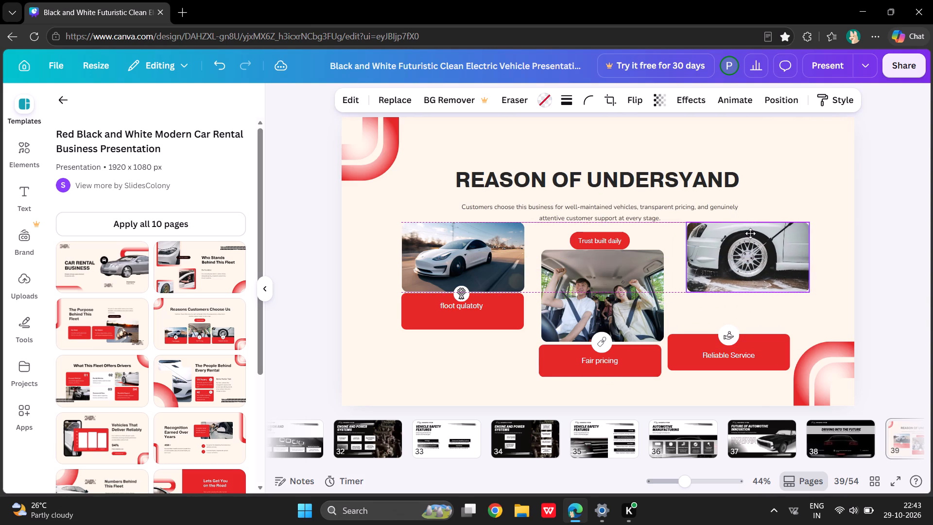
left_click_drag(750, 233, 745, 233)
left_click_drag(752, 339, 753, 337)
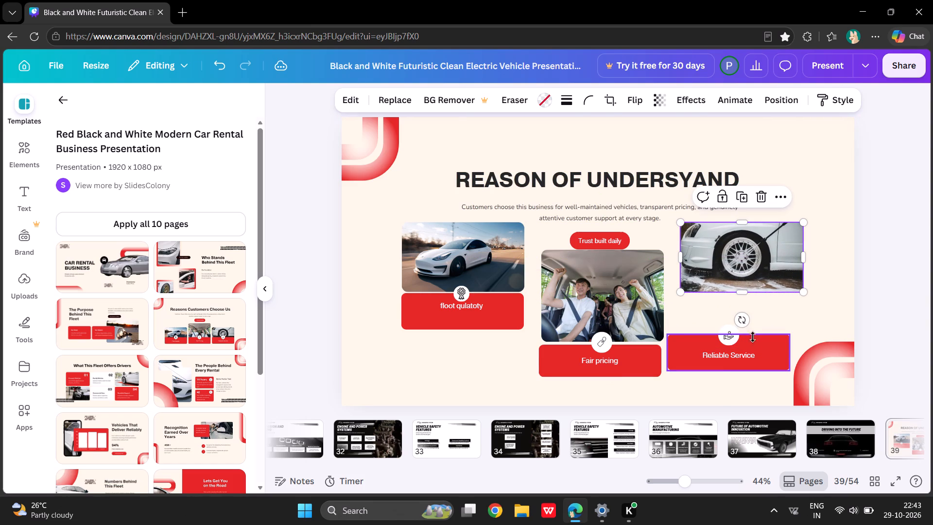
left_click_drag(753, 337, 767, 300)
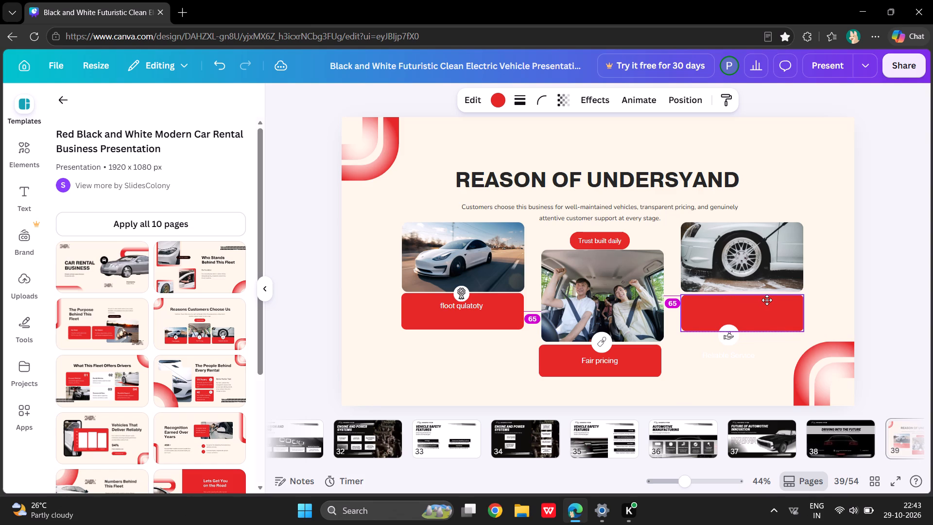
left_click_drag(767, 300, 766, 300)
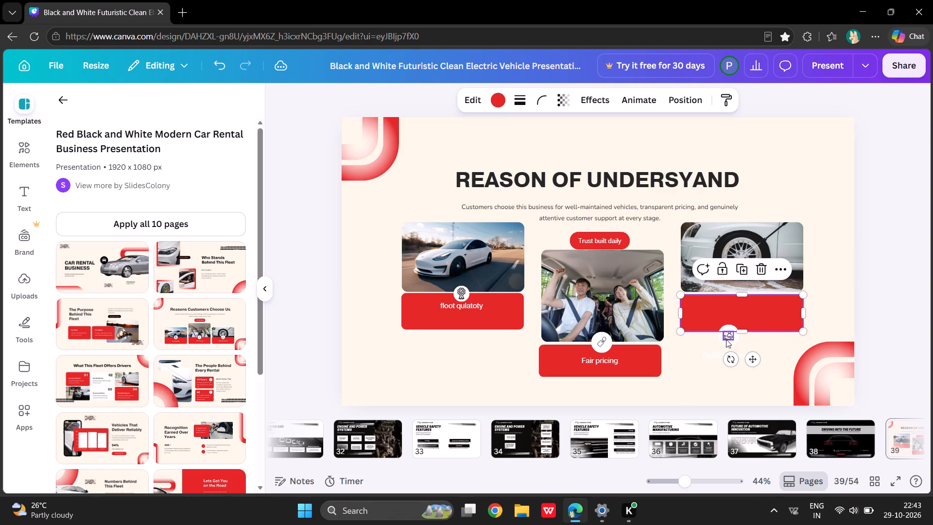
Move the wheel card's white circle and hand icon up to where its photo and red box meet, centring the icon in the circle.
left_click_drag(736, 337, 748, 298)
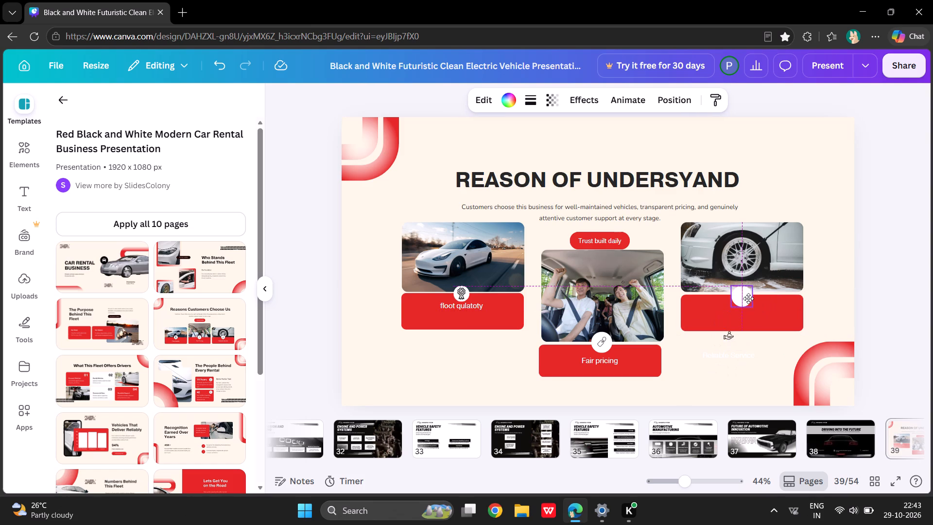
left_click_drag(748, 298, 744, 297)
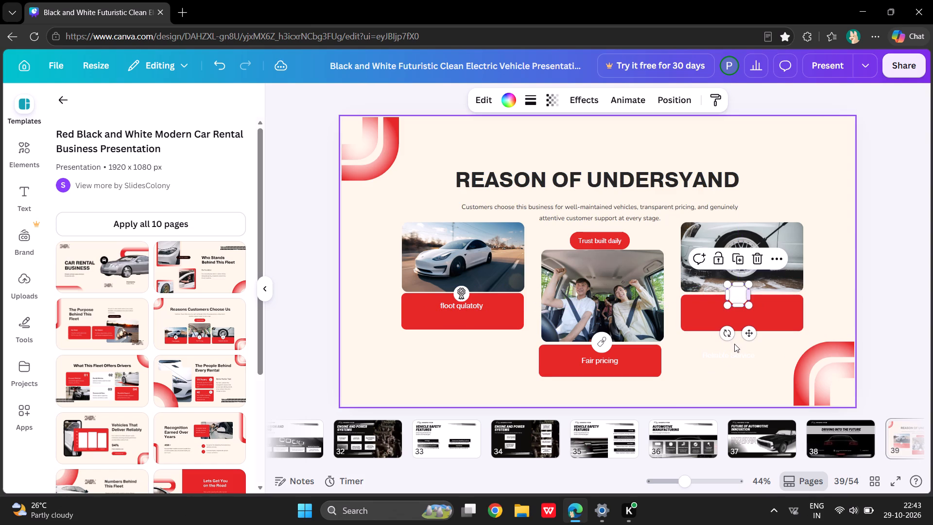
left_click(733, 344)
left_click_drag(731, 334, 737, 299)
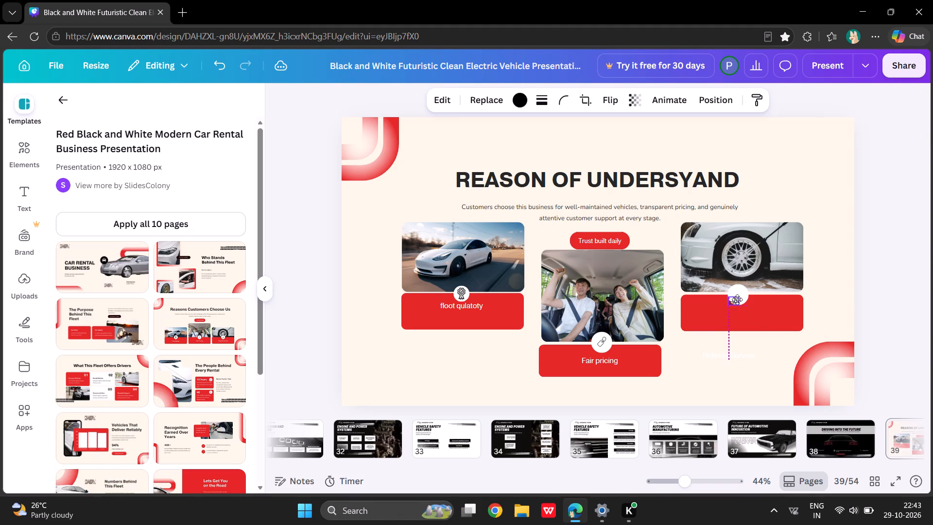
left_click_drag(737, 299, 739, 296)
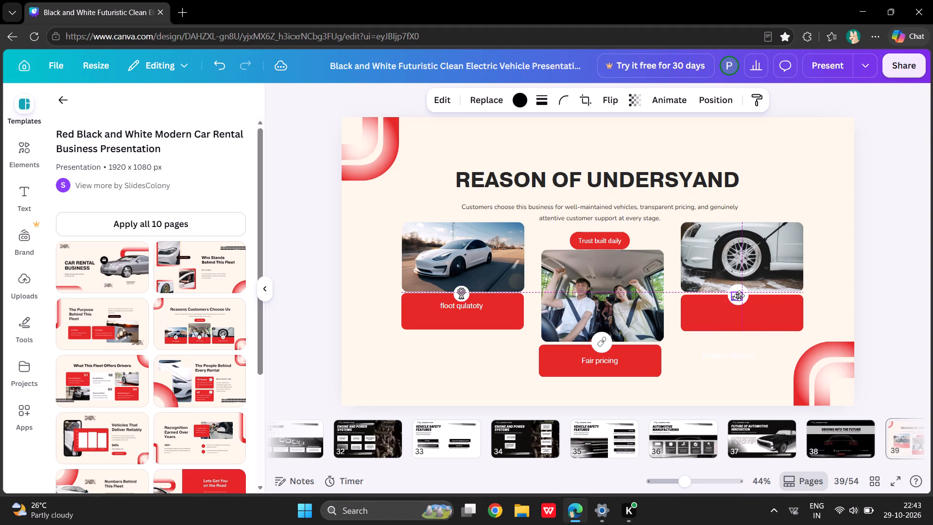
left_click_drag(739, 296, 739, 294)
left_click(695, 380)
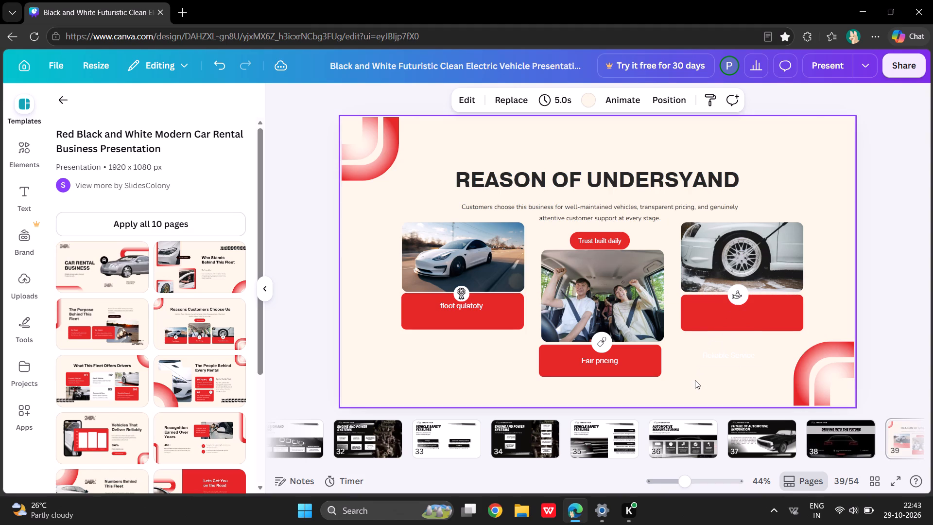
Move the "Trust built daily" text and its red pill slightly higher, leaving a small gap above the passenger photo.
left_click_drag(627, 238, 627, 231)
left_click(627, 231)
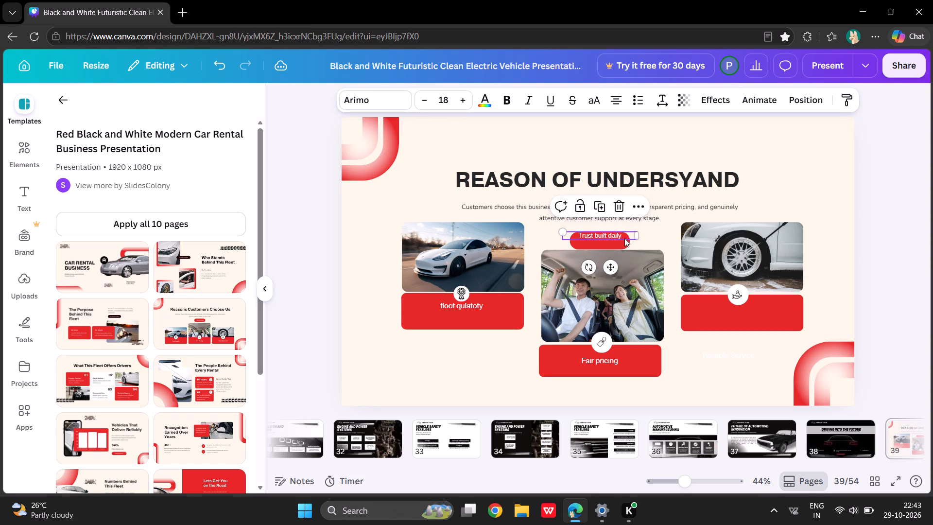
left_click_drag(624, 241, 624, 237)
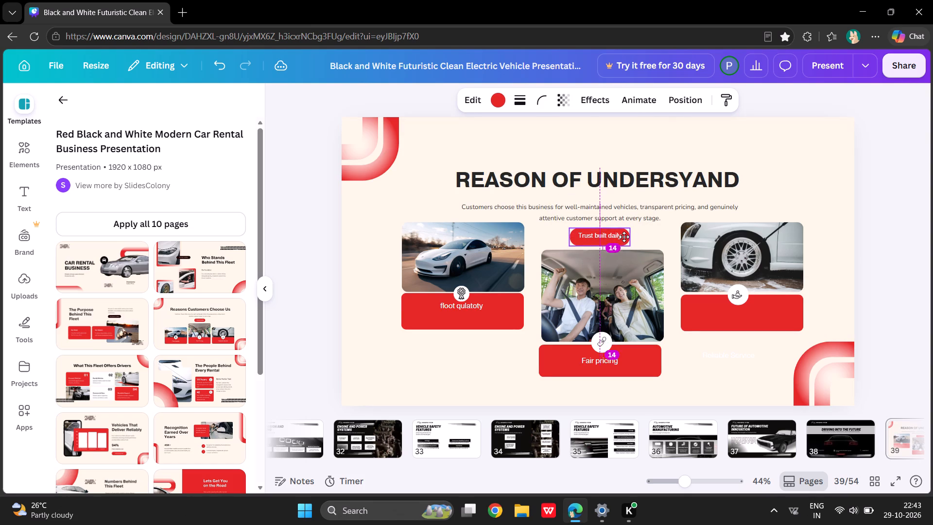
left_click_drag(624, 237, 624, 235)
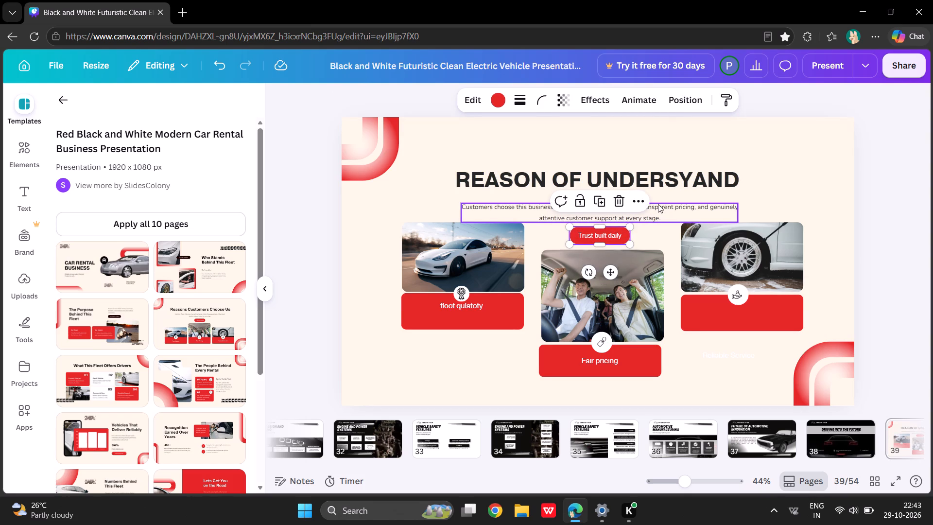
Add the "The People Behind Every Rental" template page to the presentation as a new page.
left_click(181, 367)
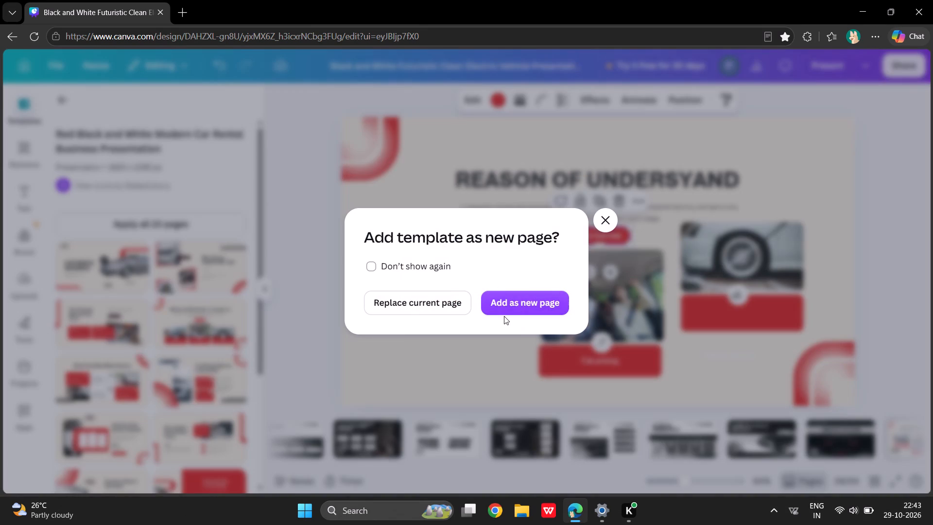
left_click(507, 306)
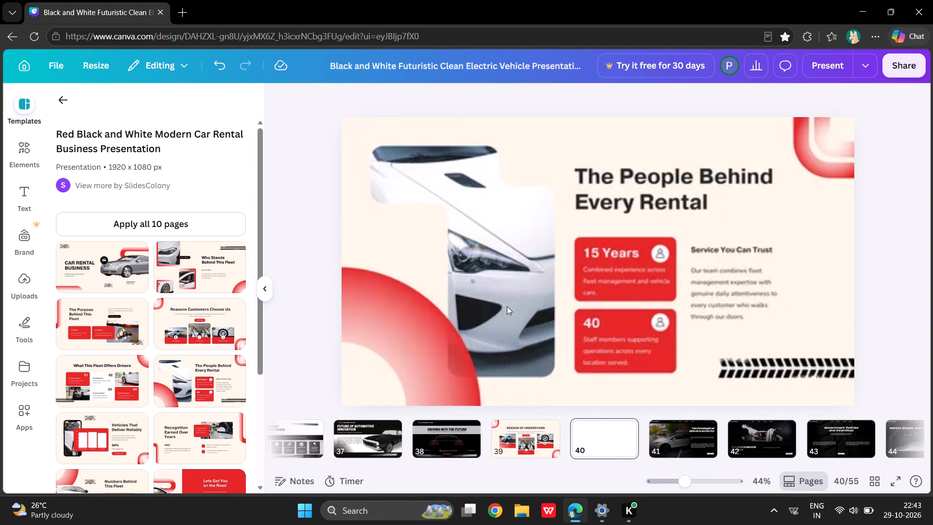
Replace the new page's heading text with "THE PEOPLE BEHIND EVERY RENTAL" in capitals.
double_click(665, 182)
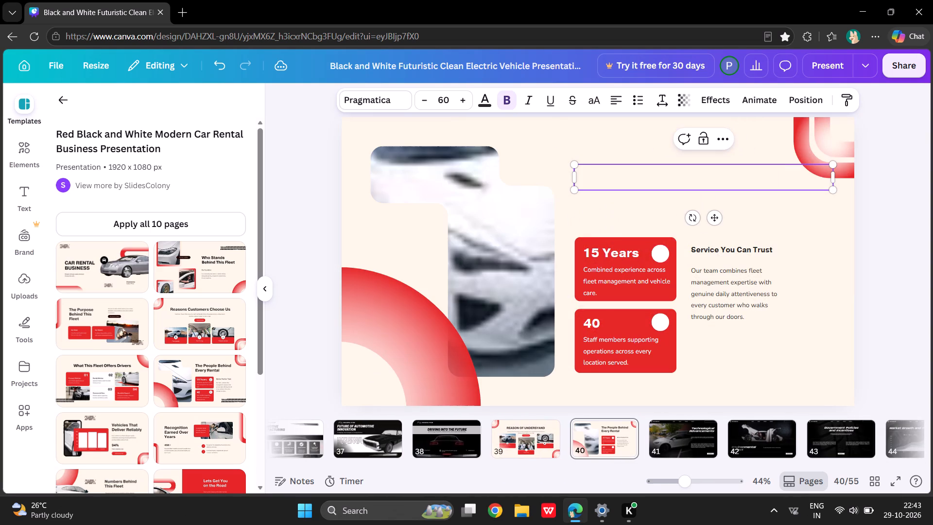
type("THE PEP")
key("BackSpace")
type("OPLE")
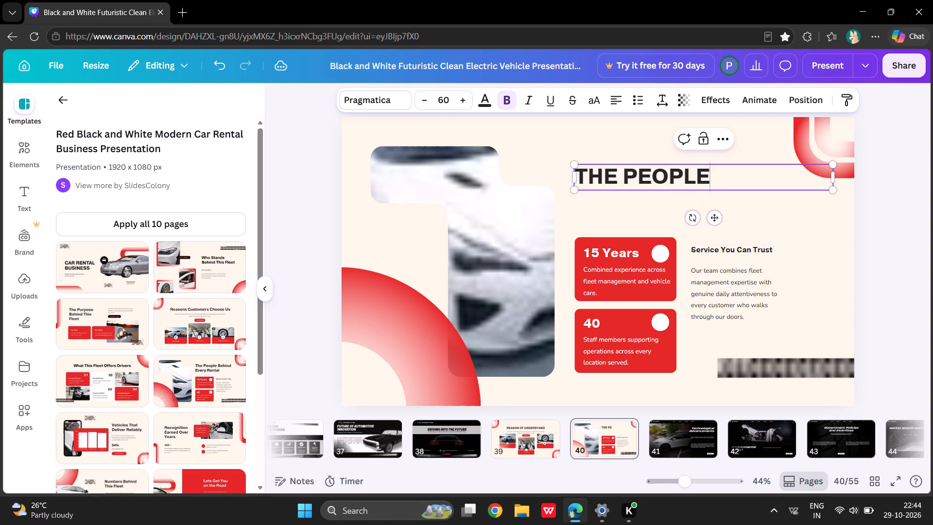
key("space")
type("BE")
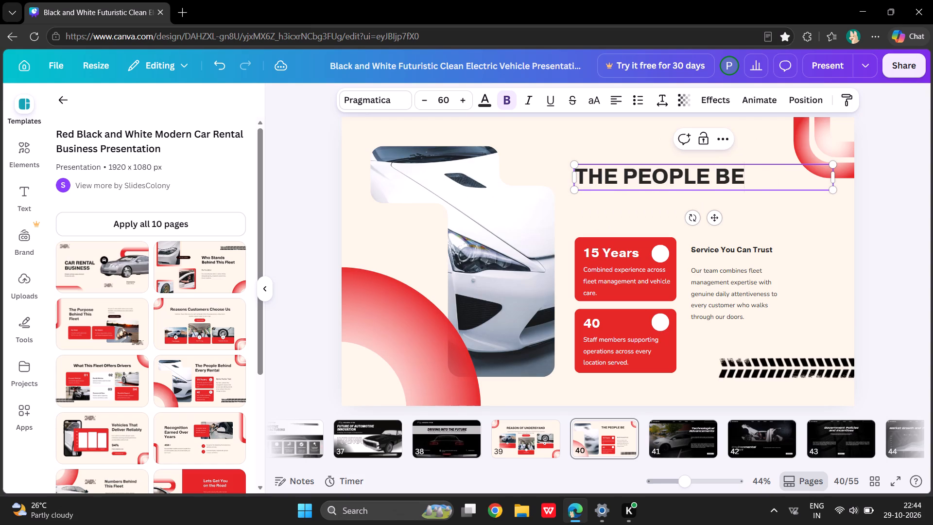
type("HIN")
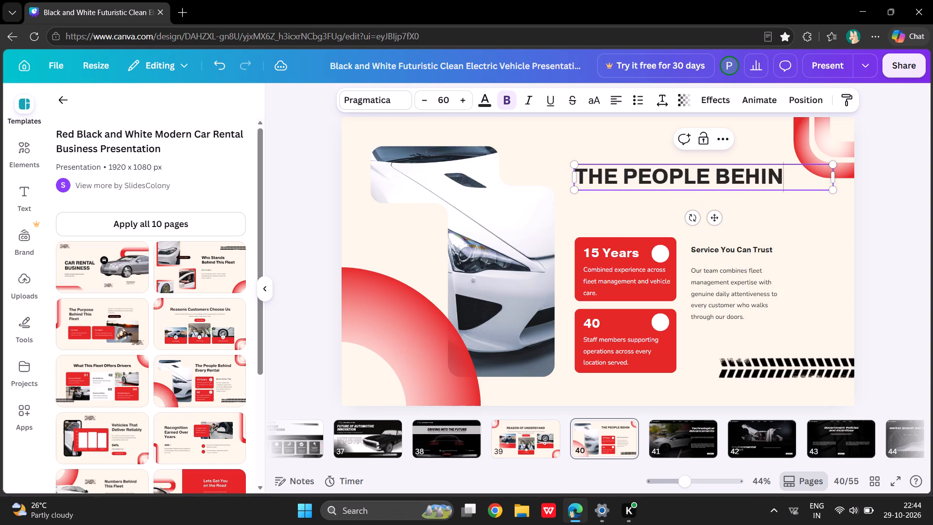
type("D EVERY RENTAL")
key("space")
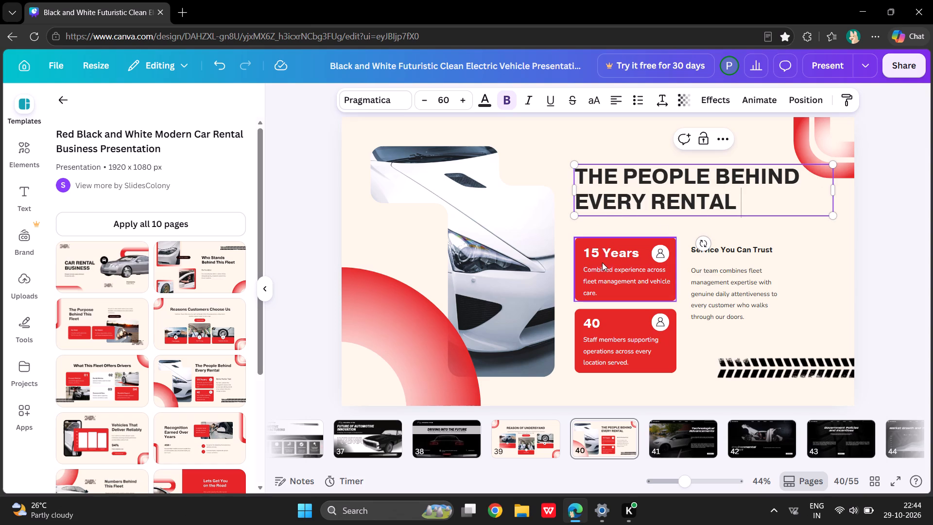
Narrow the white car photo from its side facing the red cards to about 664 px wide, keeping its height.
left_click(607, 250)
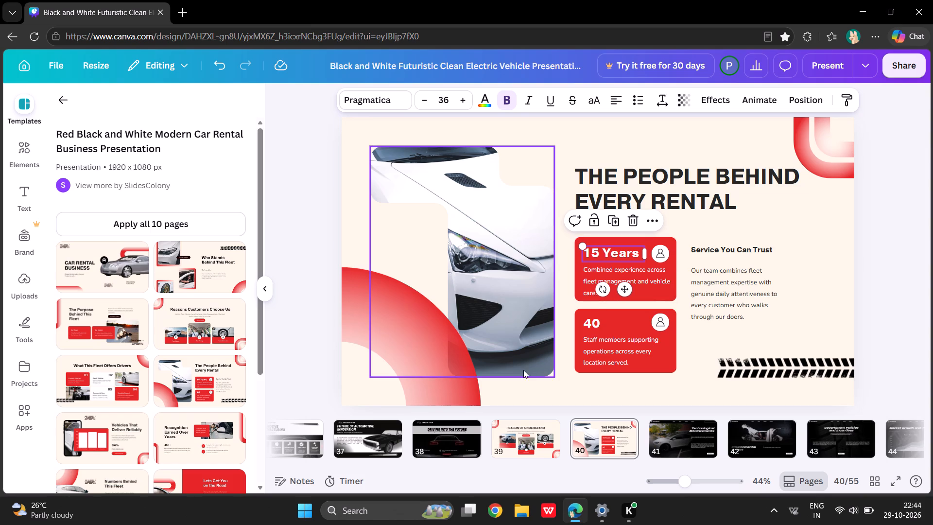
left_click(496, 293)
left_click(496, 293)
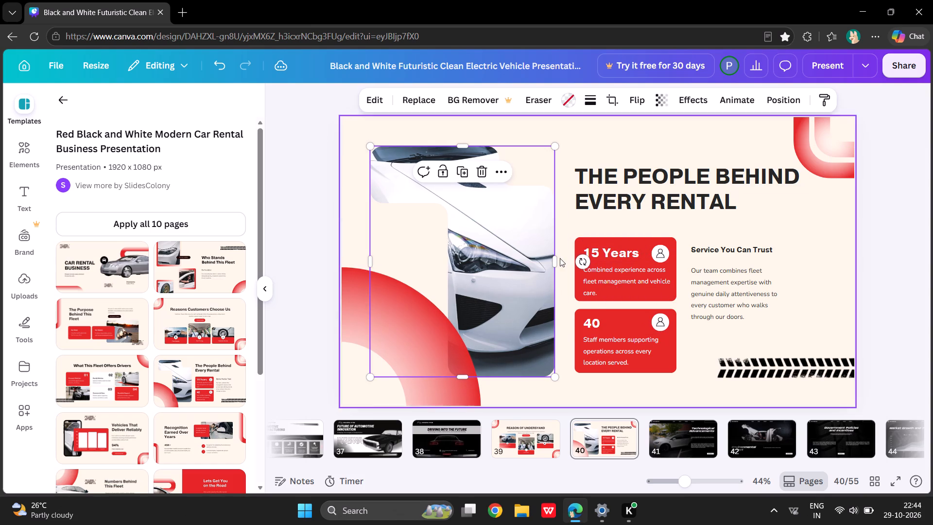
left_click_drag(552, 260, 563, 258)
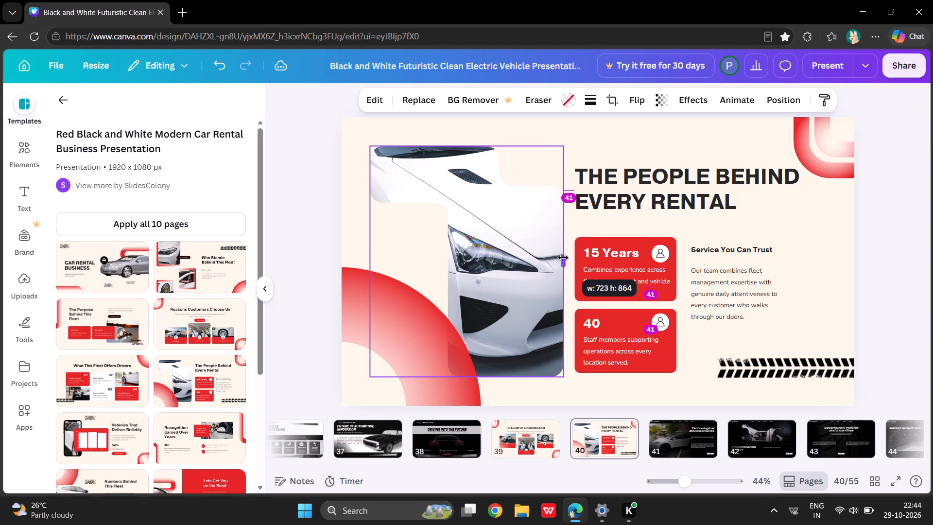
left_click_drag(563, 258, 546, 268)
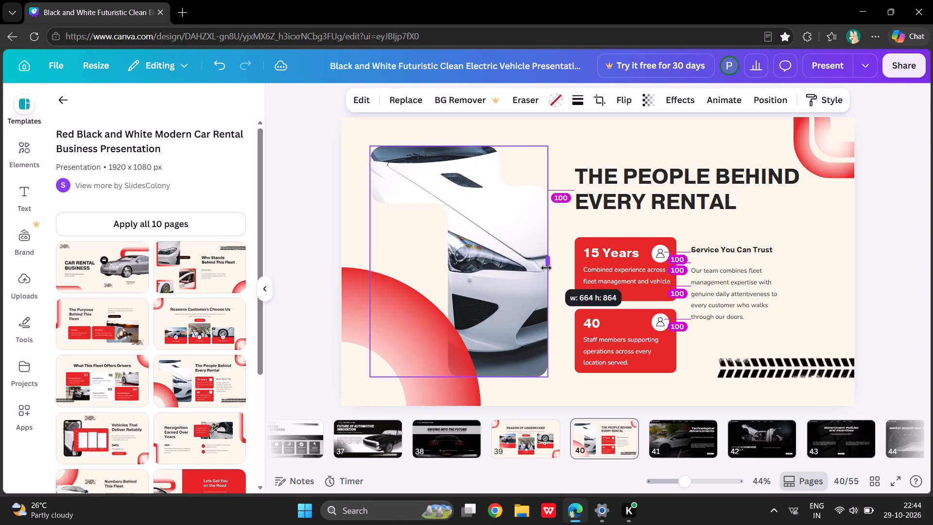
left_click_drag(546, 268, 546, 267)
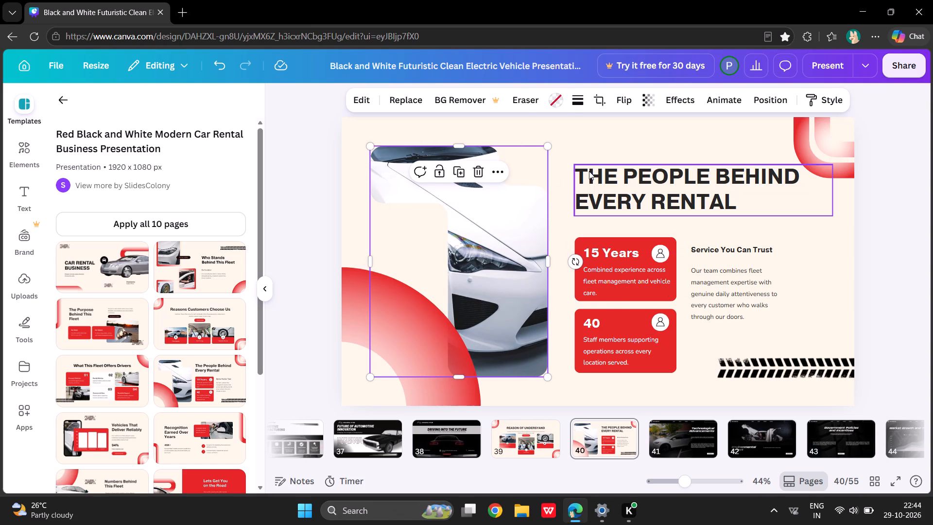
Enlarge the "THE PEOPLE BEHIND EVERY RENTAL" heading proportionally to a font size of about 65.7.
left_click(589, 171)
left_click(738, 200)
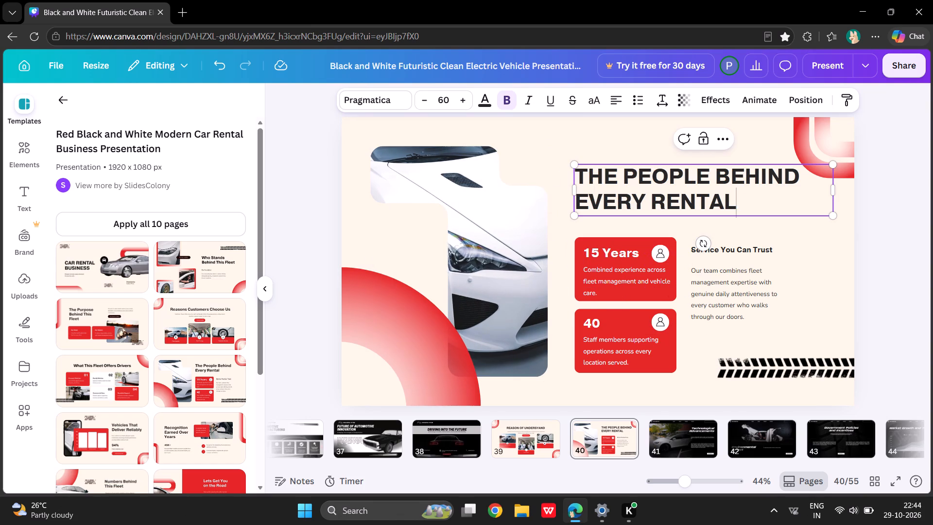
left_click_drag(834, 216, 842, 225)
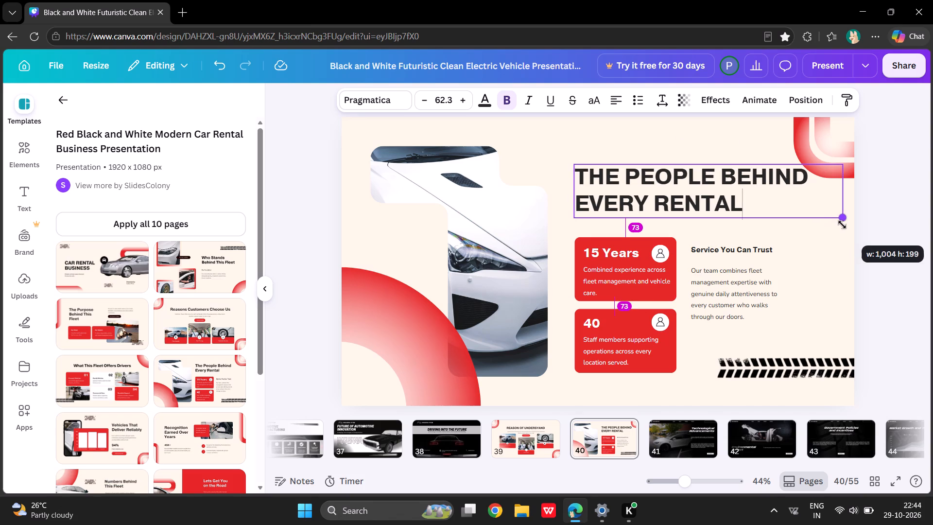
left_click_drag(842, 225, 850, 234)
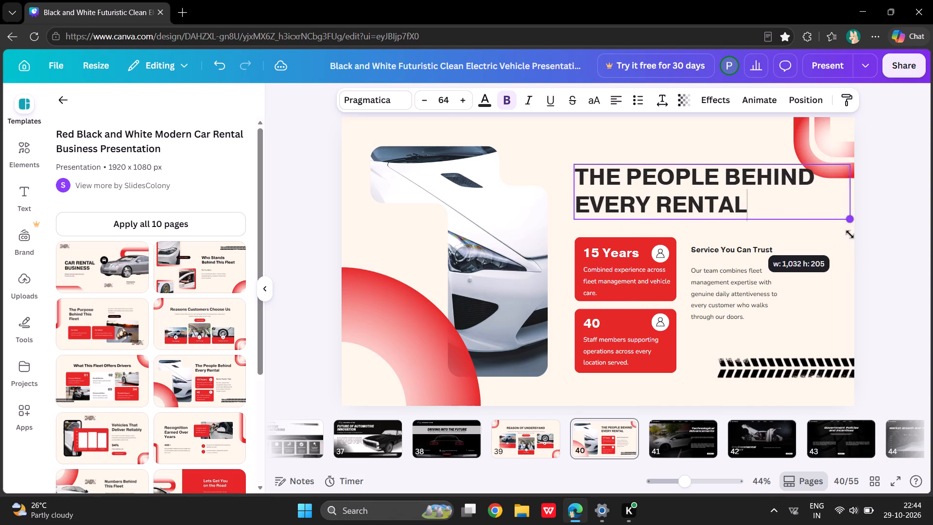
left_click_drag(850, 234, 855, 239)
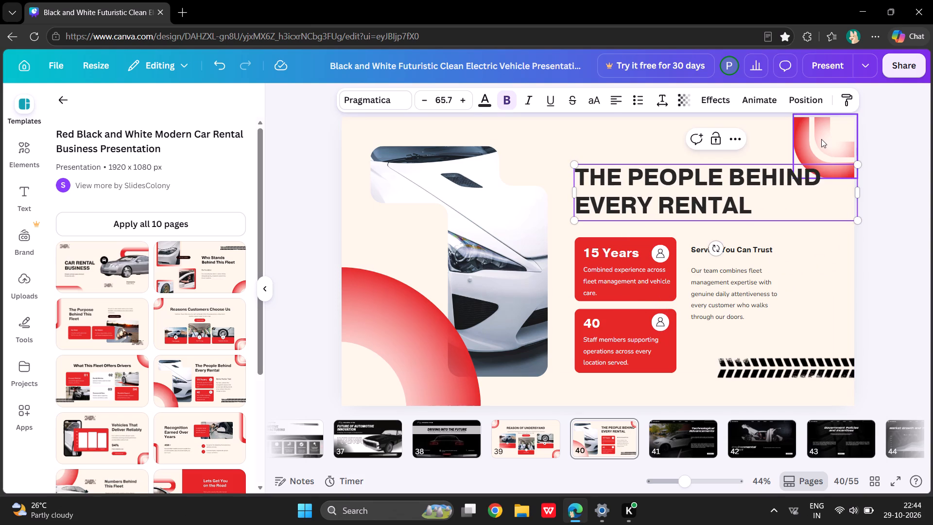
Move the red curved corner shape slightly down and inward, flush with the slide's side edge and over the heading's end.
left_click(821, 143)
left_click_drag(821, 143, 818, 153)
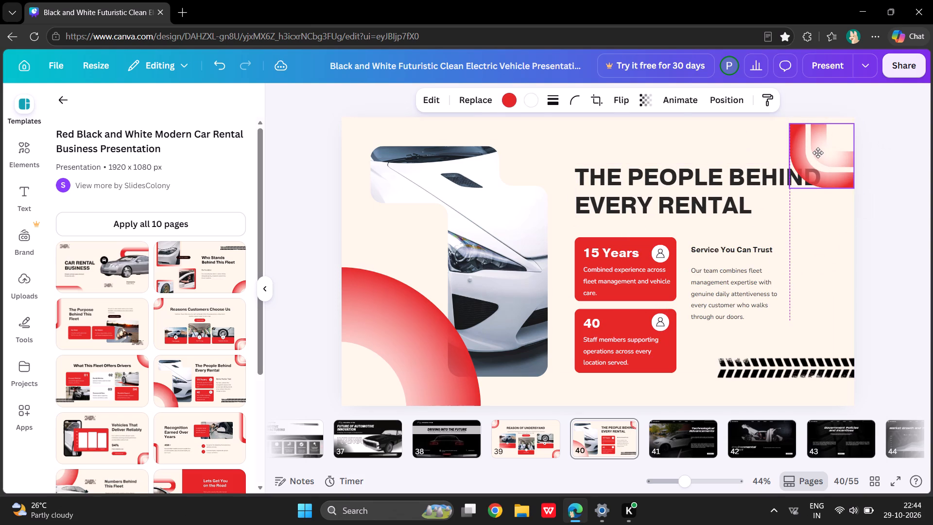
left_click_drag(818, 153, 818, 153)
left_click(810, 255)
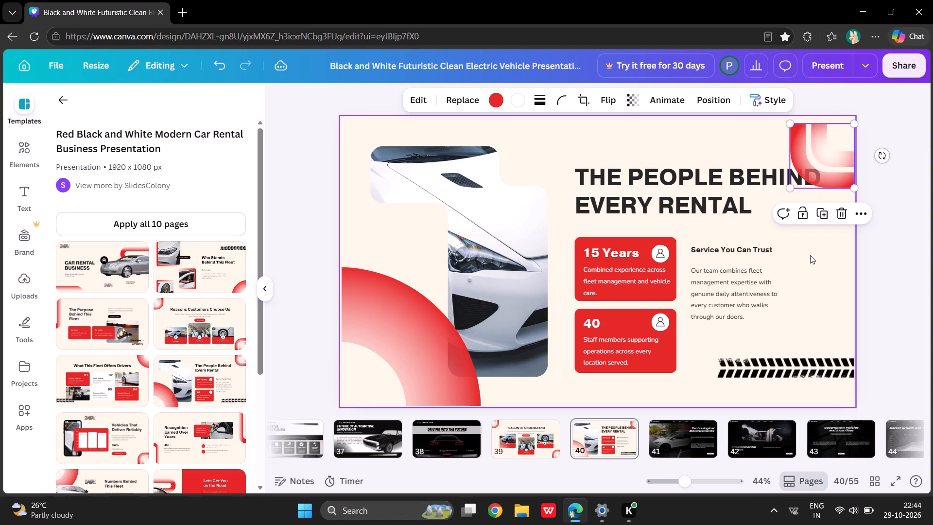
scroll(743, 273, "down", 1)
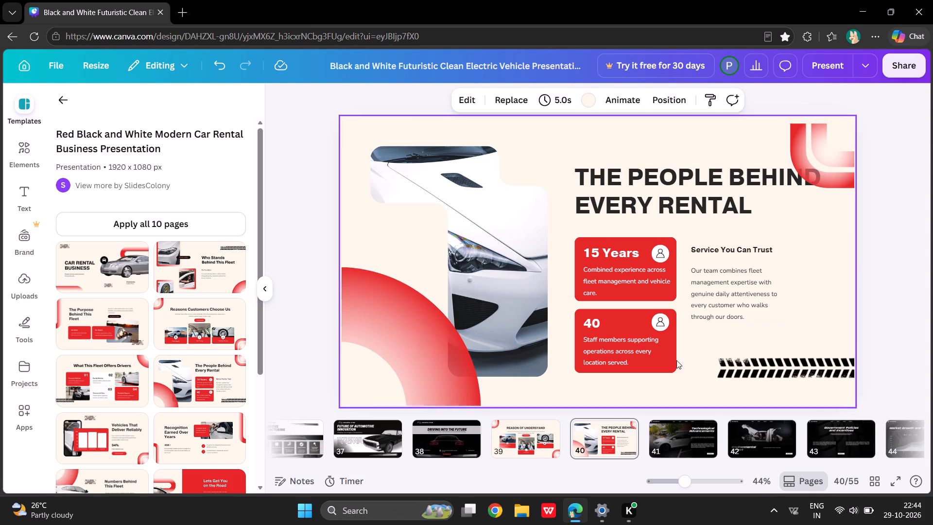
Replace the subheading above the team paragraph with "Service that you Want", followed by a line break.
left_click(711, 247)
left_click(777, 249)
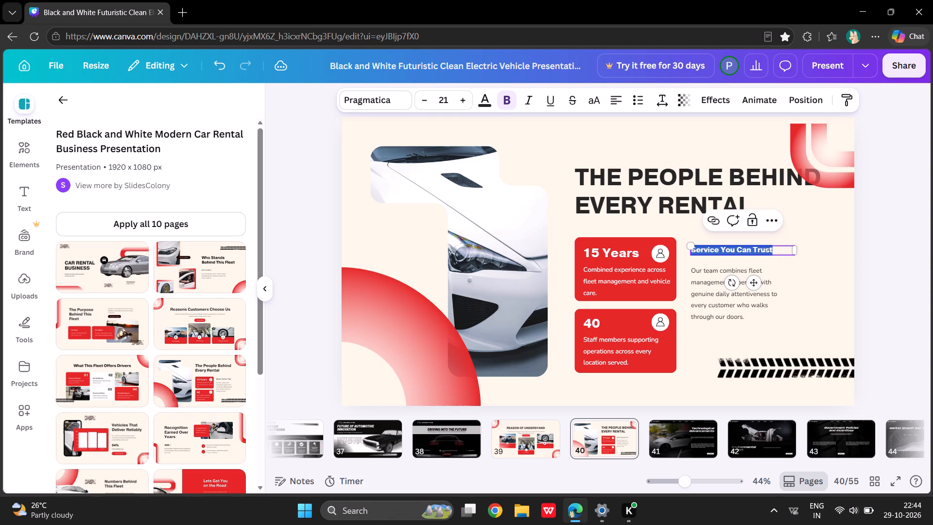
type("Service that")
key("space")
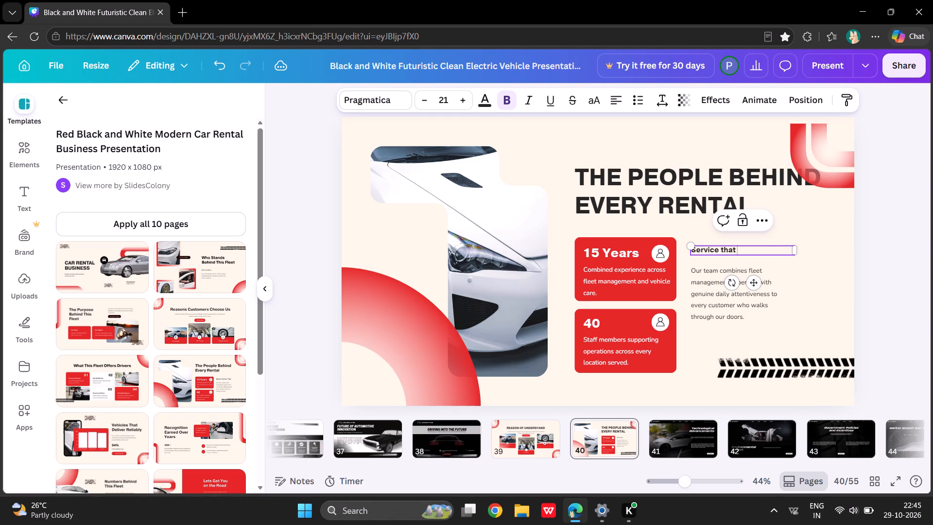
type("yo")
type("u")
key("space")
type("Want")
key("space")
key("Return")
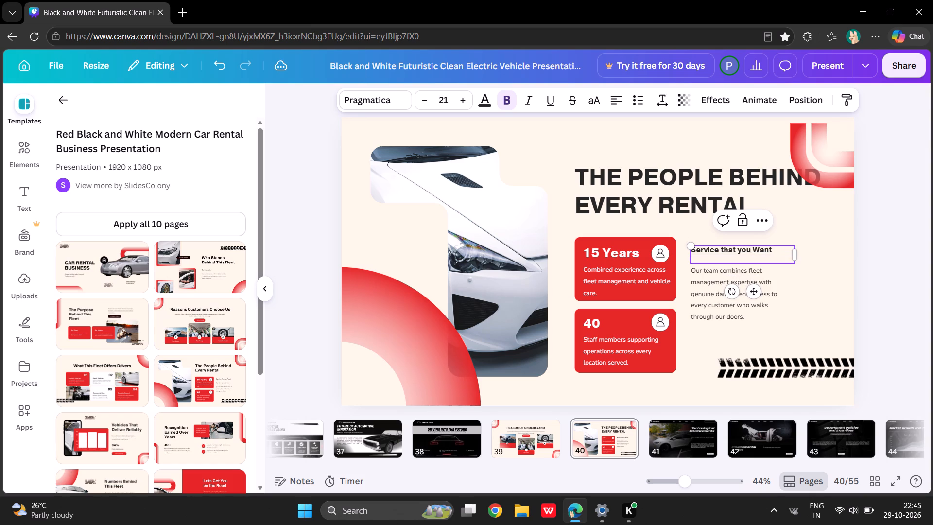
left_click(800, 338)
scroll(800, 338, "down", 1)
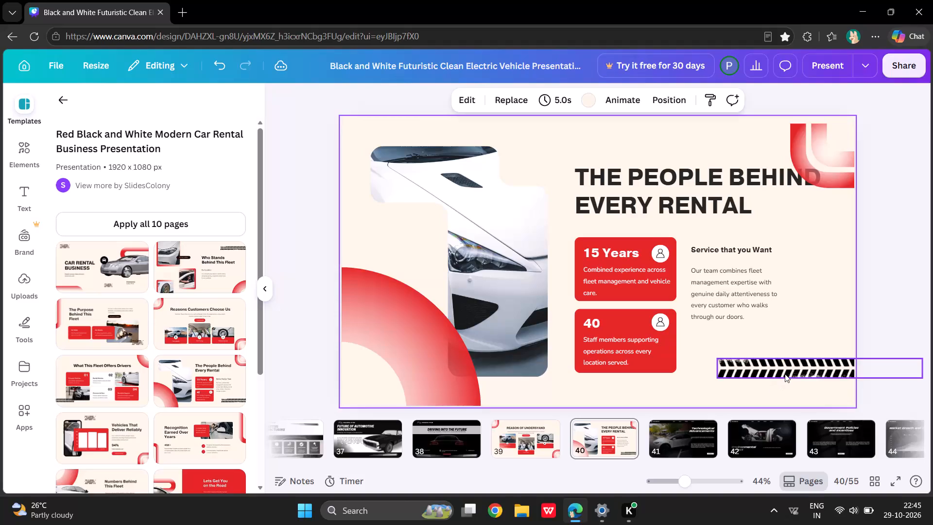
Shrink the black tyre-track graphic slightly, keeping its inner end in place and its outer end beyond the slide edge.
left_click(785, 374)
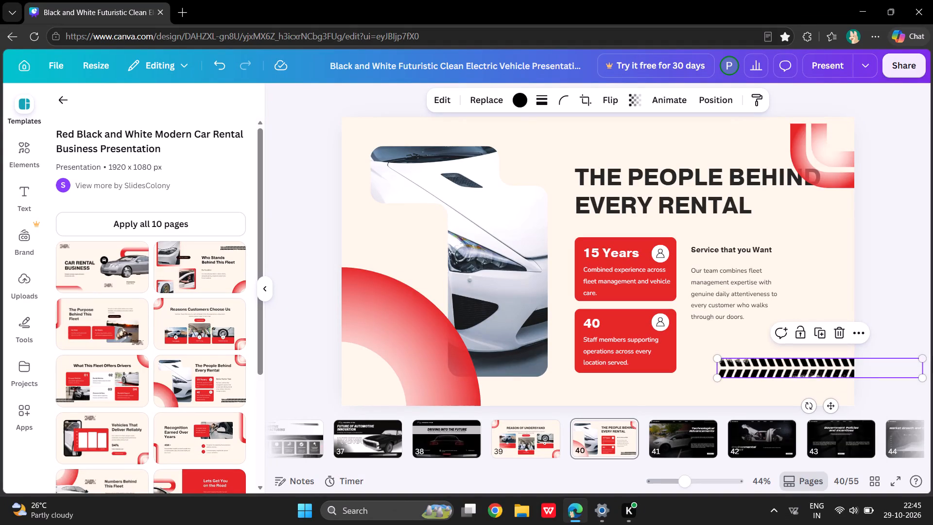
left_click_drag(918, 362, 884, 370)
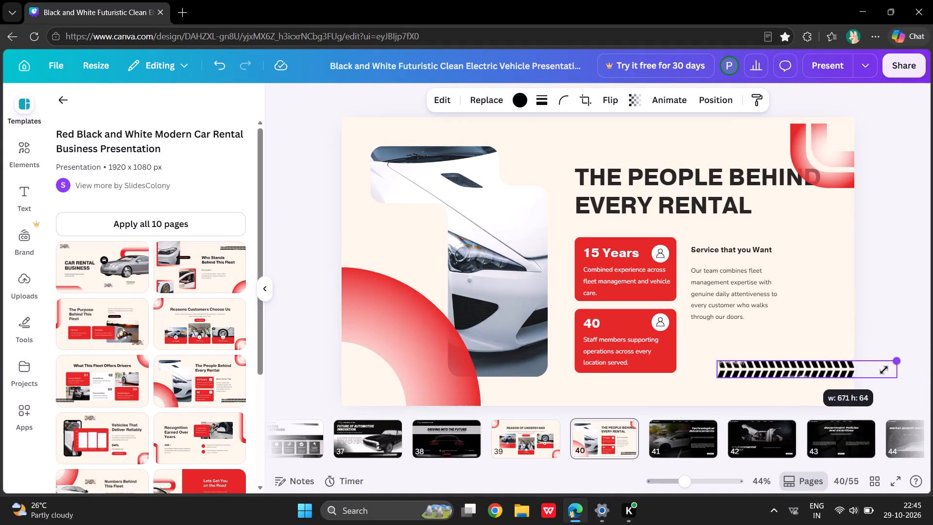
left_click_drag(884, 370, 898, 362)
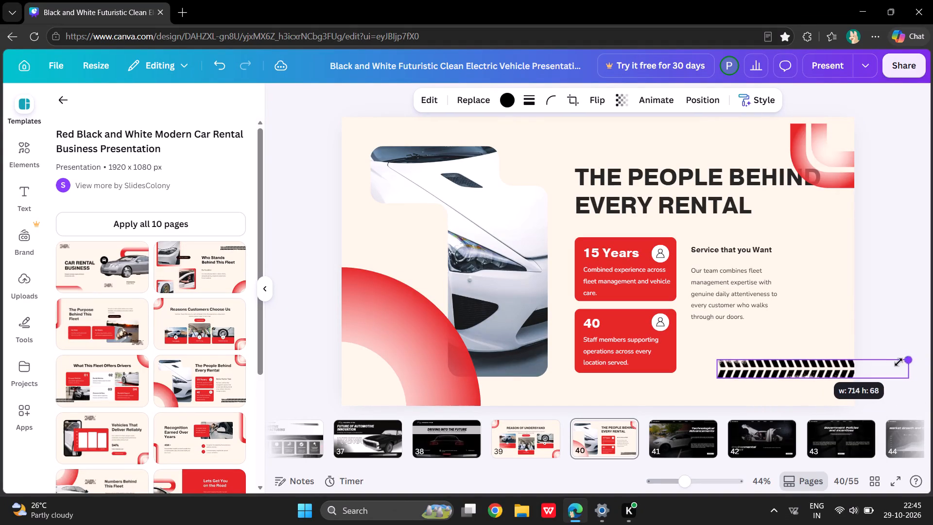
left_click_drag(898, 362, 890, 365)
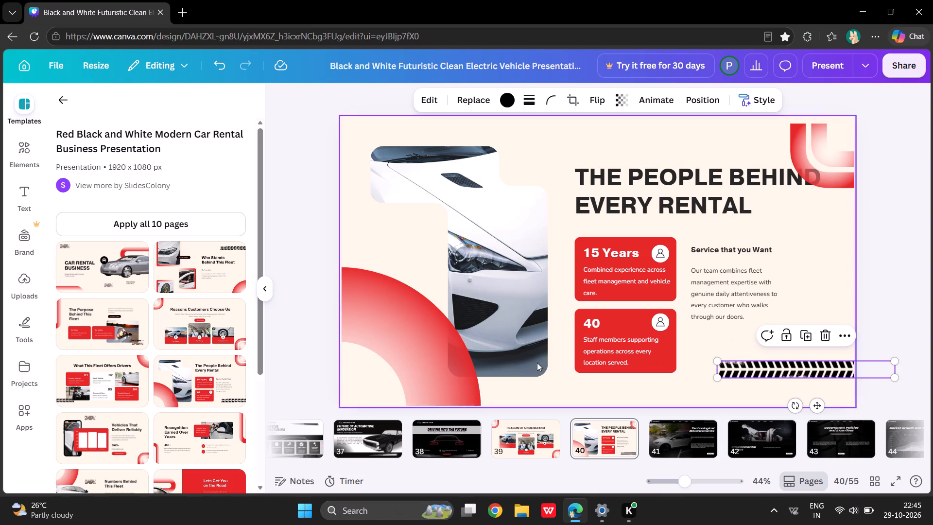
Move the large red quarter ring slightly up and inward, and enlarge it a little to meet the slide's bottom edge.
left_click_drag(366, 368, 372, 365)
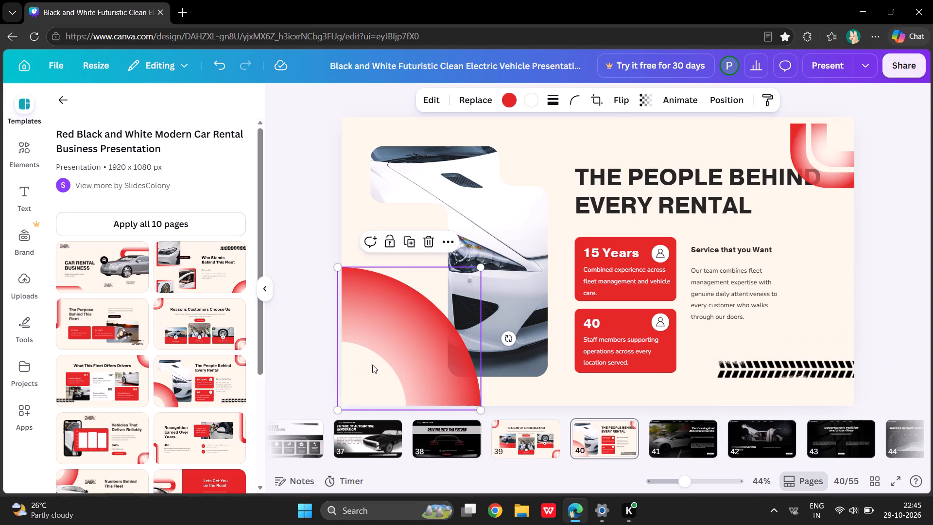
left_click_drag(372, 365, 373, 357)
left_click_drag(489, 396, 494, 403)
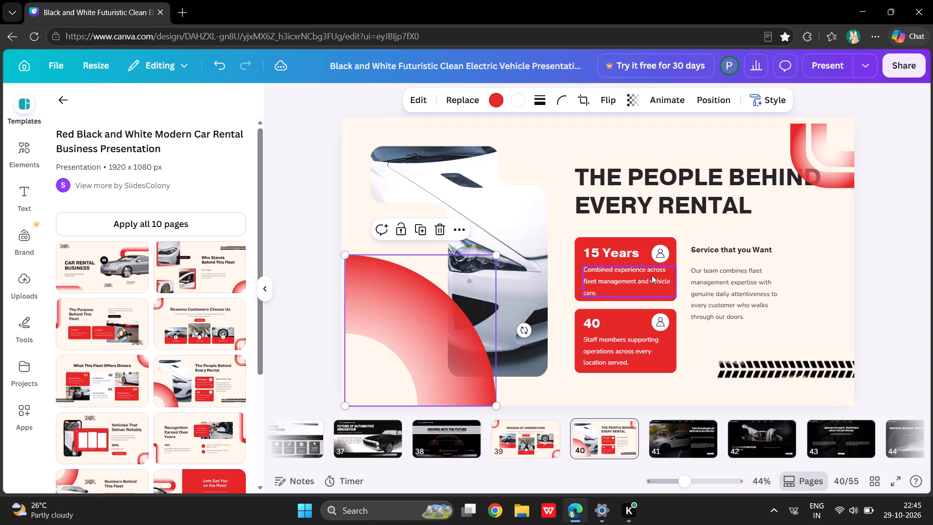
Append "In Our Workshop" to the end of the description in the "15 Years" card.
left_click(604, 291)
key("space")
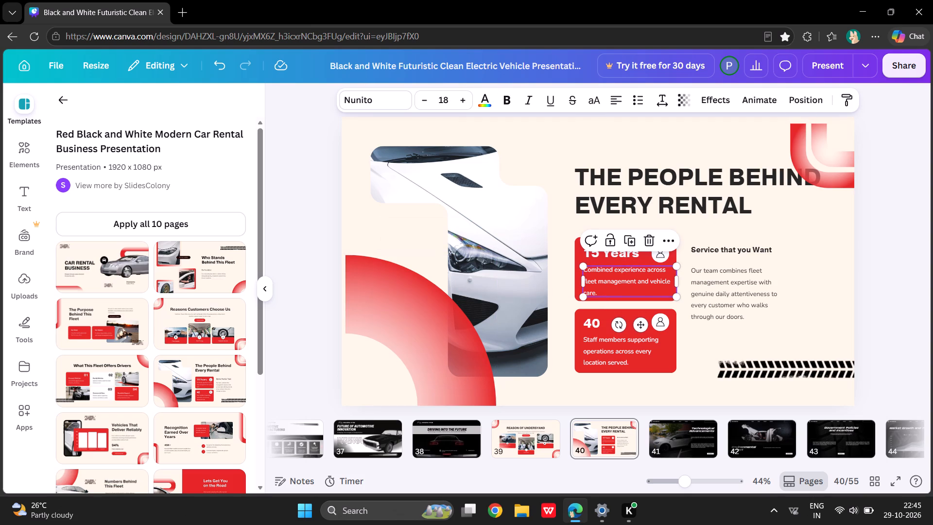
key("space")
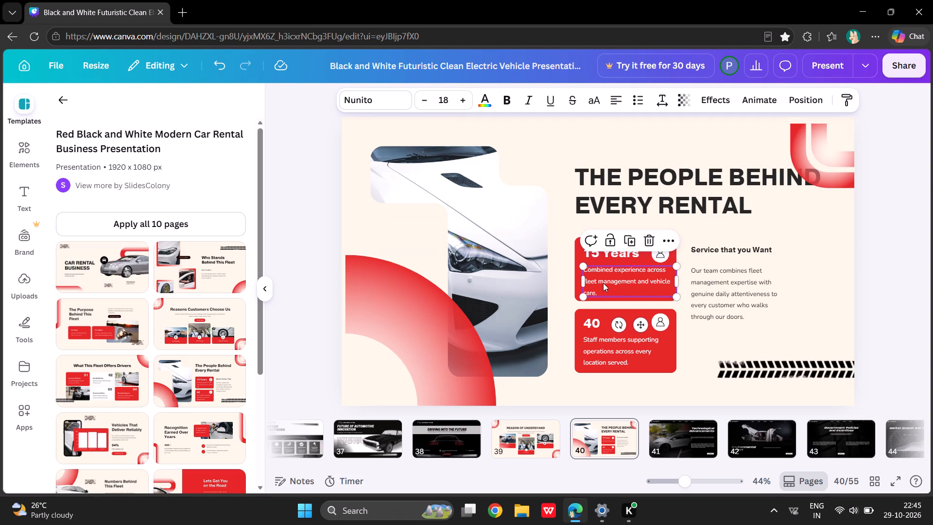
left_click(603, 283)
left_click(603, 283)
left_click(600, 292)
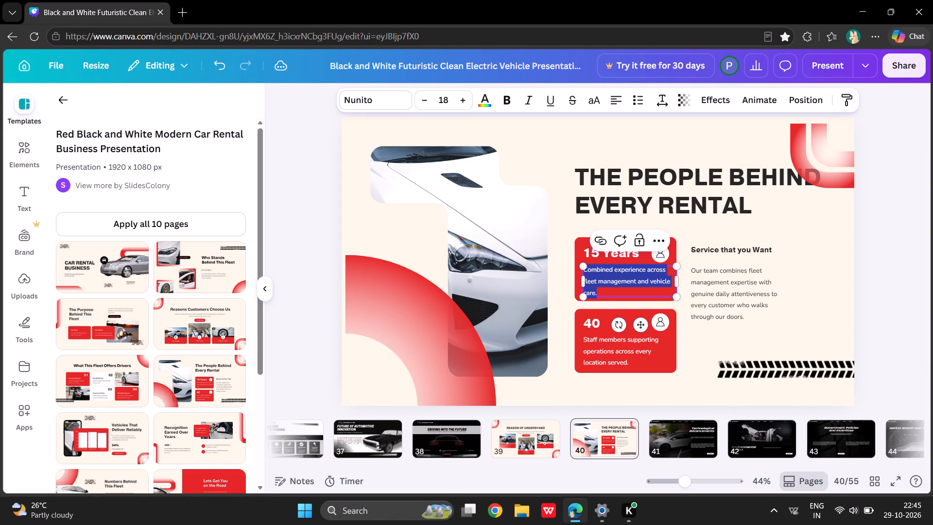
key("space")
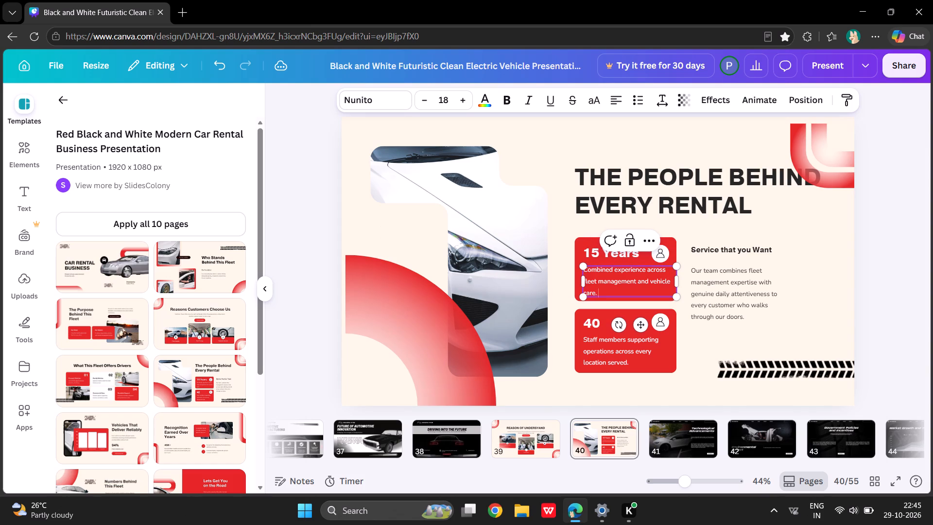
type("In")
key("space")
key("shift+o")
type("uur")
key("space")
key("shift+w")
type("or")
type("kshop")
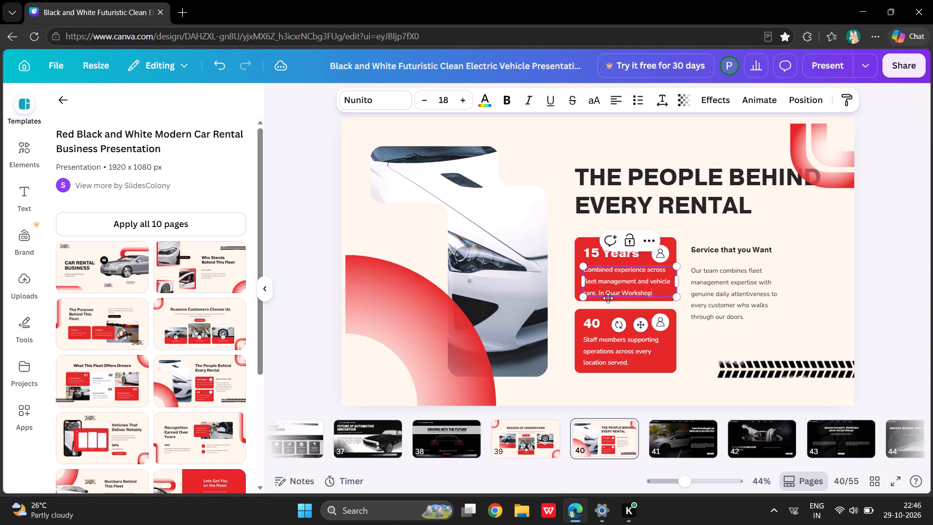
left_click(613, 294)
key("BackSpace")
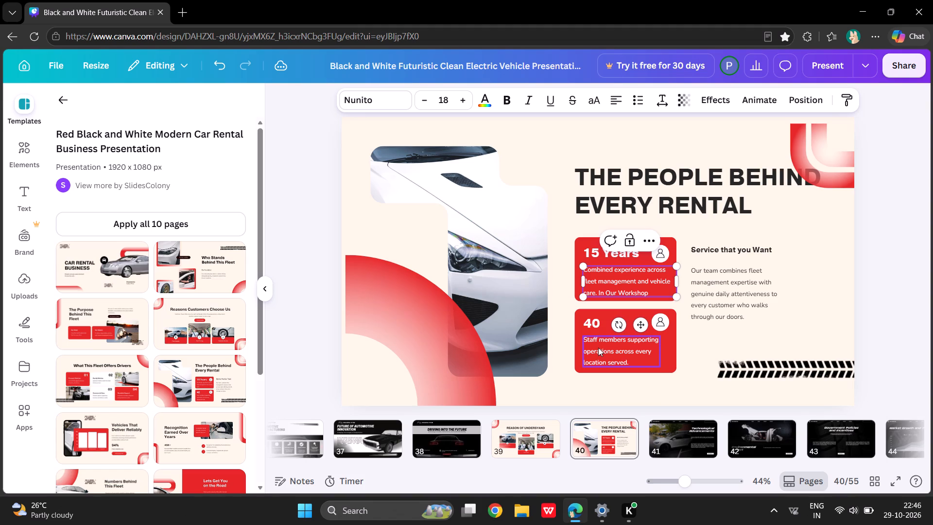
Insert "You" before "served" in the description of the "40" card.
left_click(629, 359)
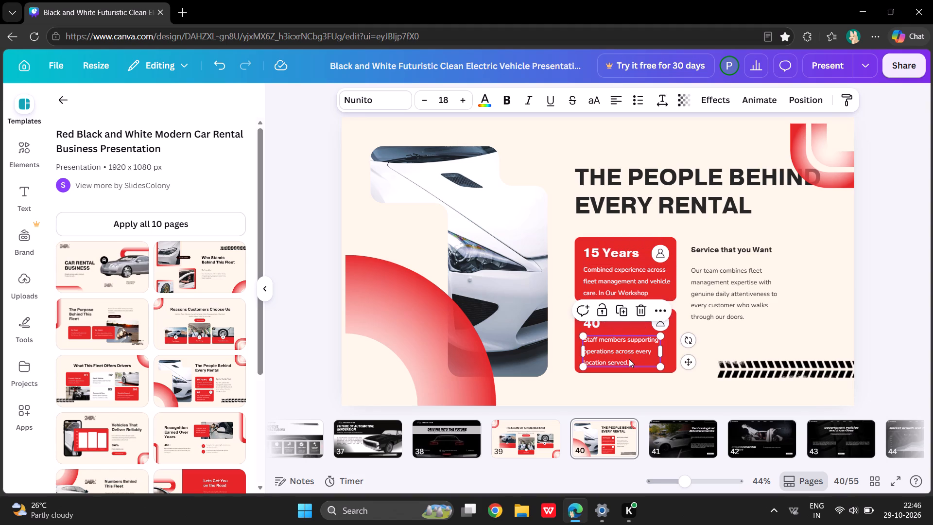
left_click(605, 361)
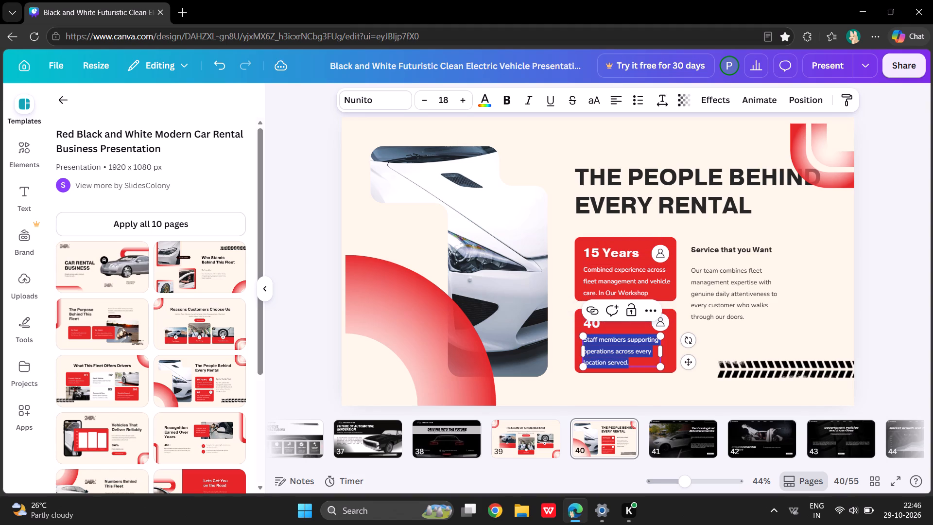
left_click(605, 361)
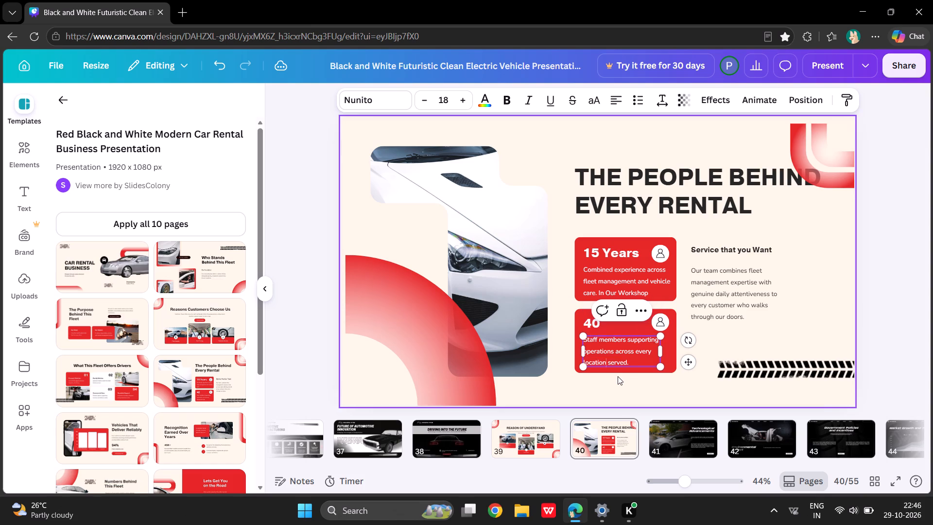
key("space")
type("You")
left_click(569, 365)
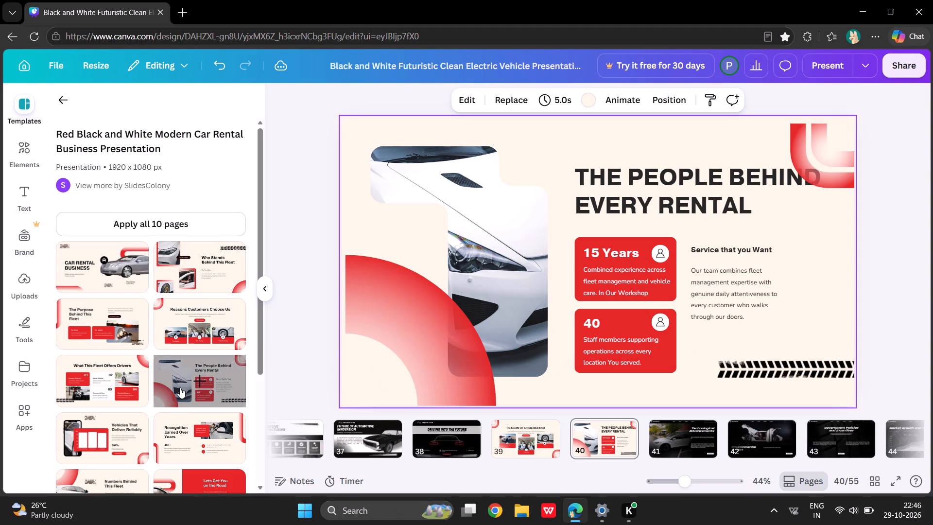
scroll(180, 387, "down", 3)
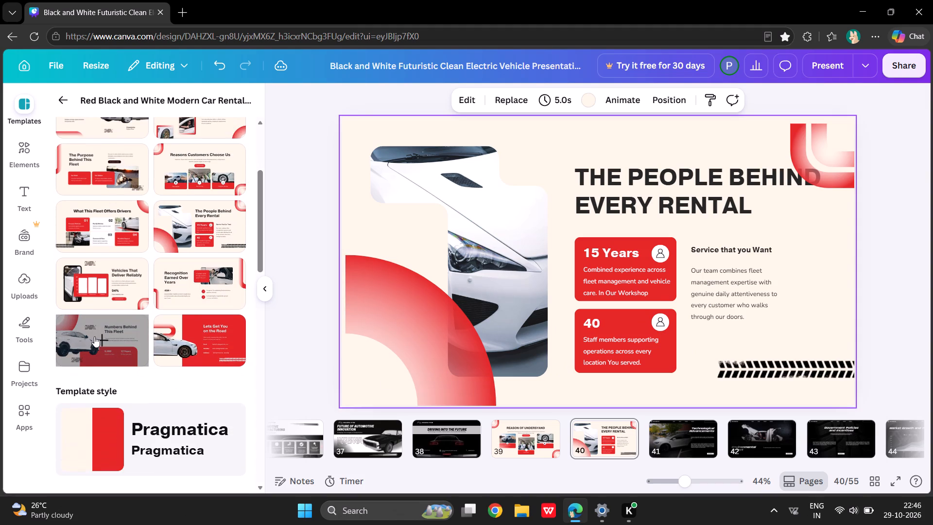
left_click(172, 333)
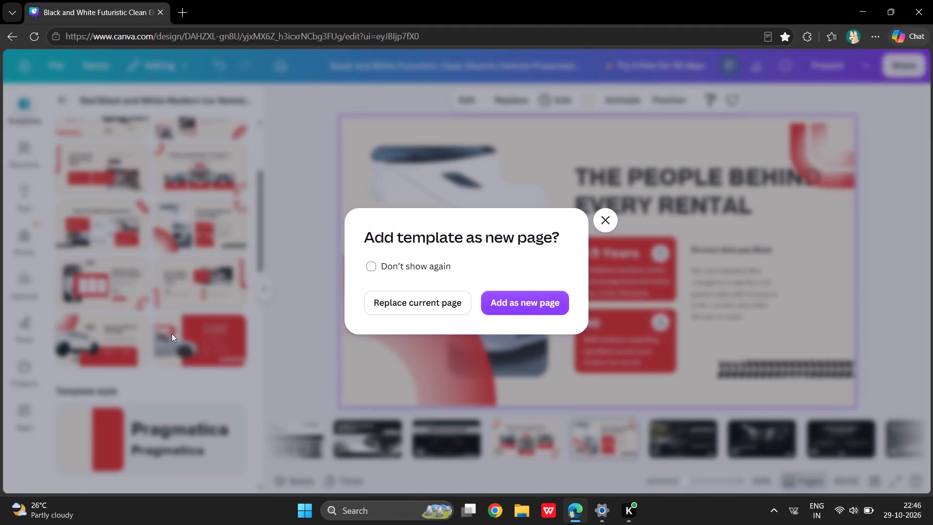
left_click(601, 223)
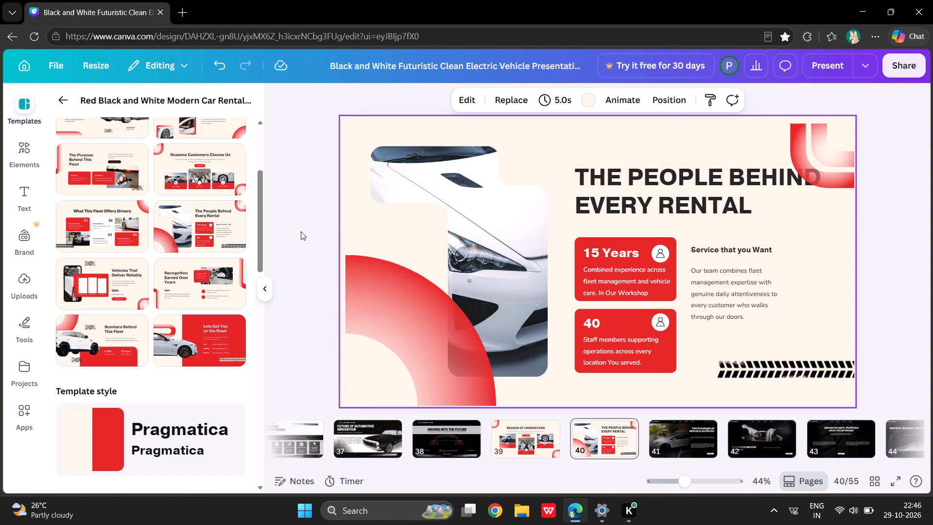
Move the white car photo slightly up and outward, close to the slide's upper left corner.
left_click_drag(410, 233, 547, 230)
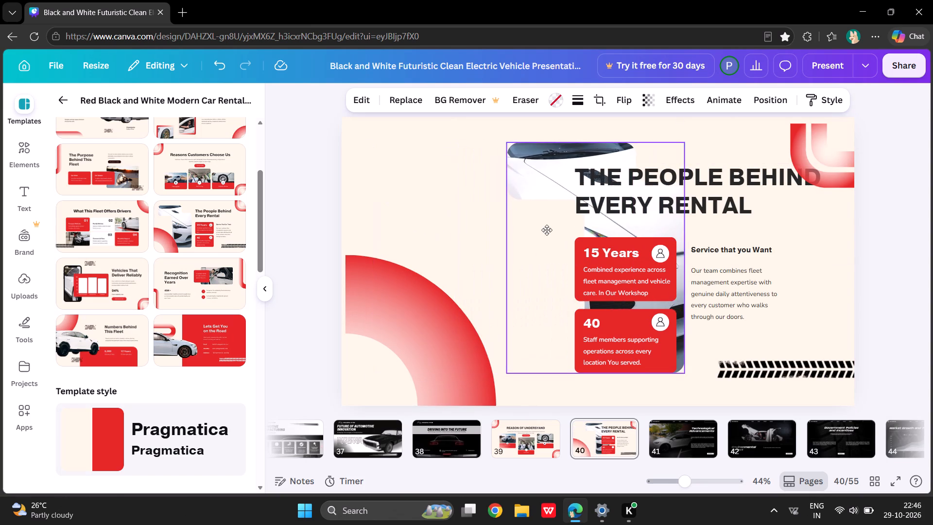
left_click_drag(547, 230, 422, 228)
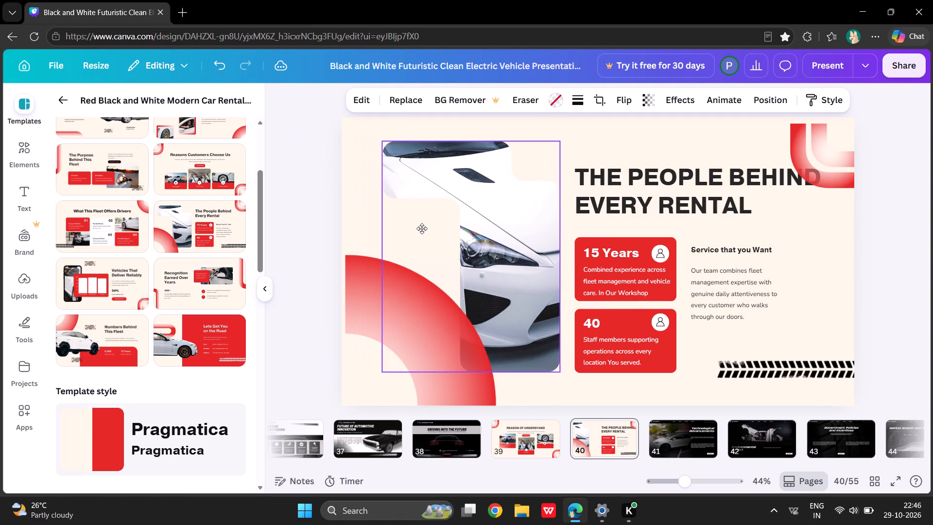
left_click_drag(422, 228, 376, 206)
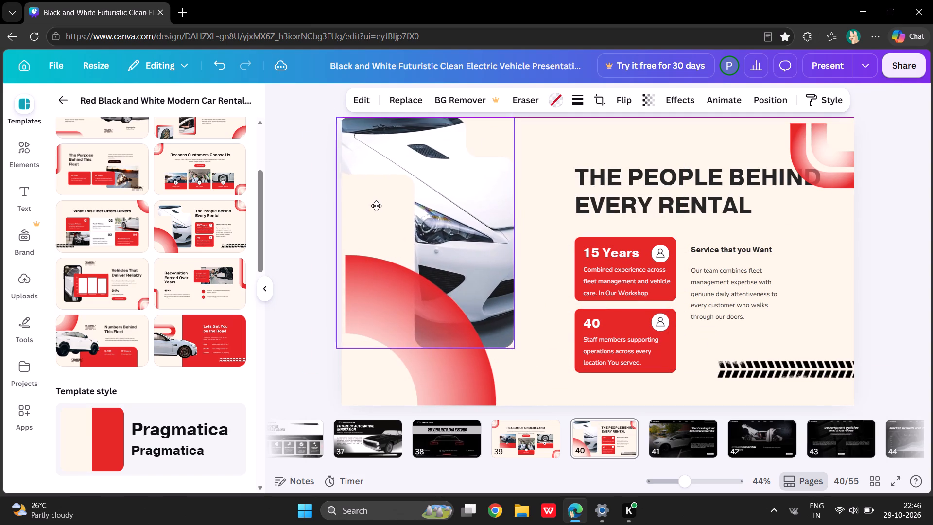
left_click_drag(376, 206, 404, 246)
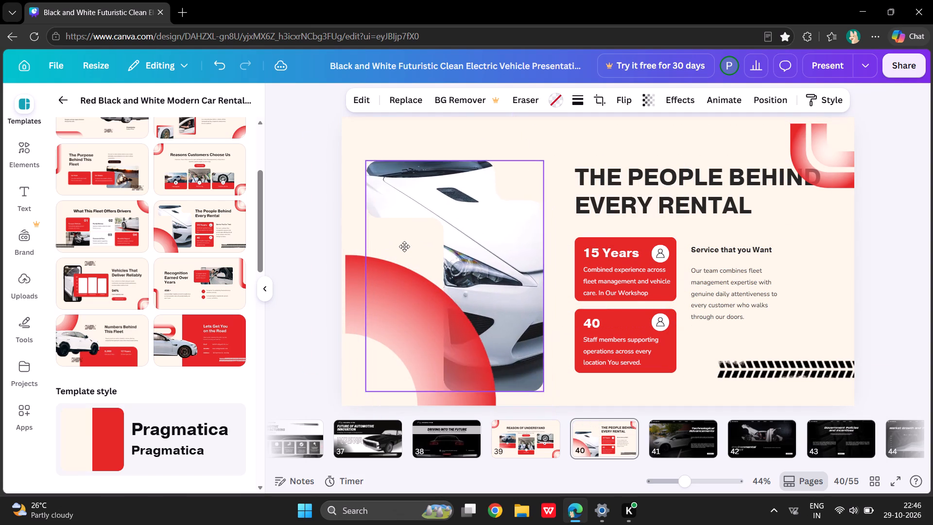
left_click_drag(404, 246, 391, 207)
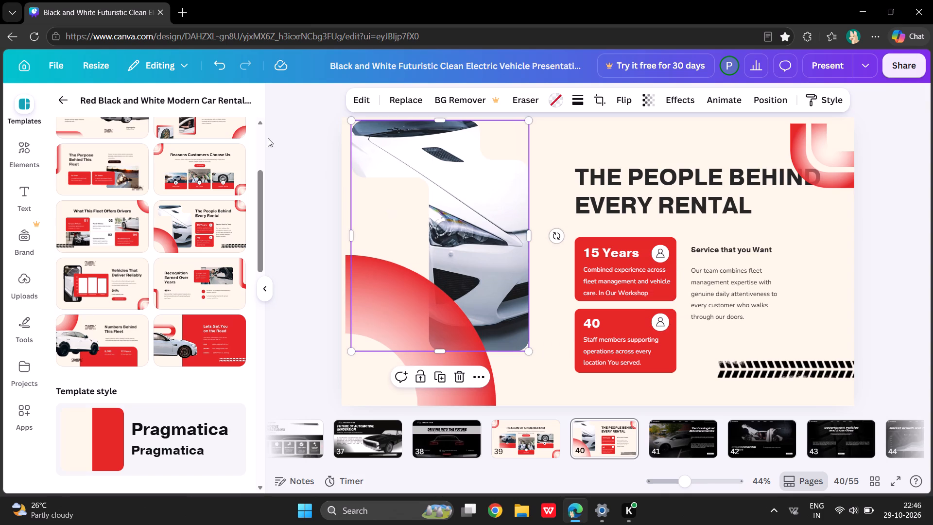
Add the "Computer Presentation" cover from the blue, purple and black gradient template as a new page.
left_click(58, 102)
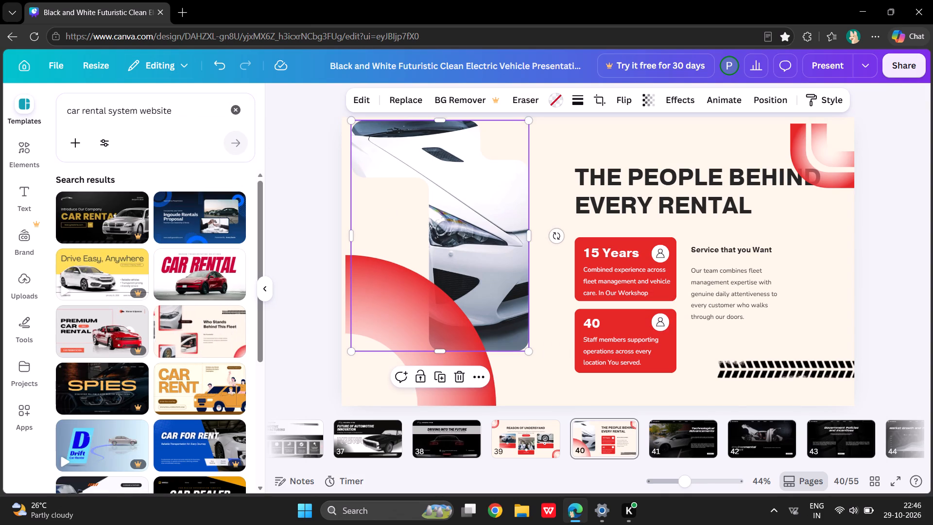
scroll(144, 348, "down", 2)
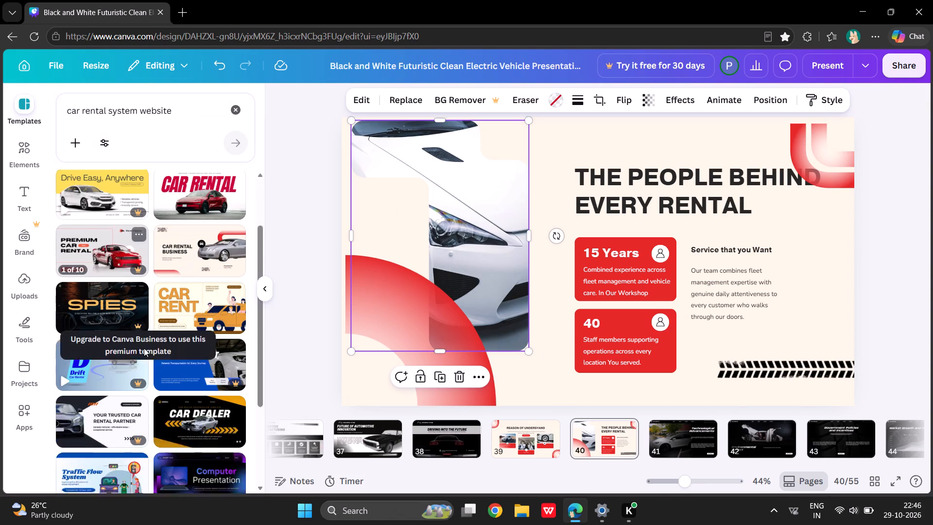
scroll(144, 348, "down", 1)
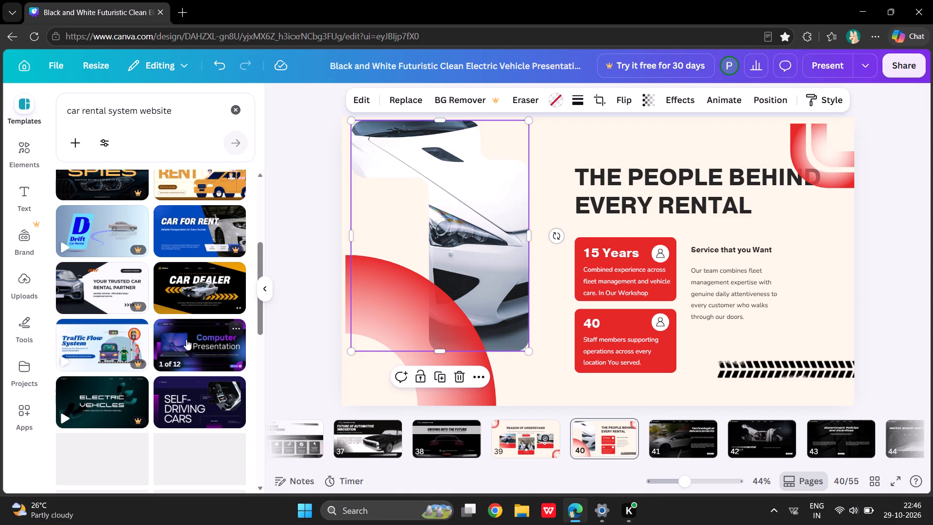
scroll(186, 339, "down", 1)
left_click(188, 305)
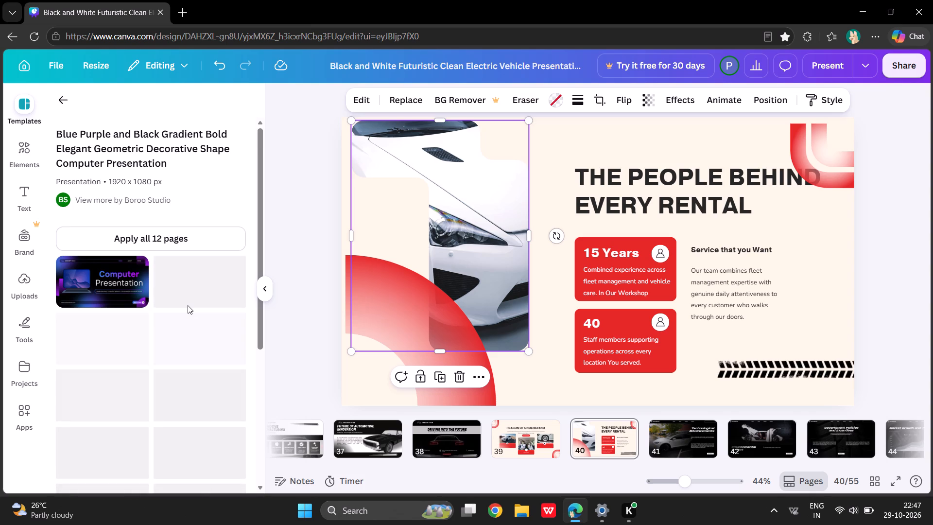
left_click(78, 278)
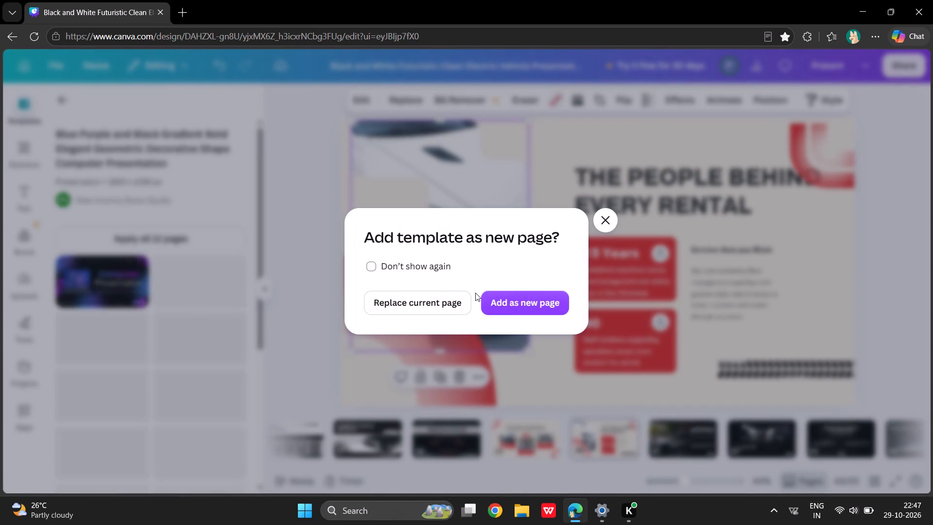
left_click(510, 313)
left_click(510, 313)
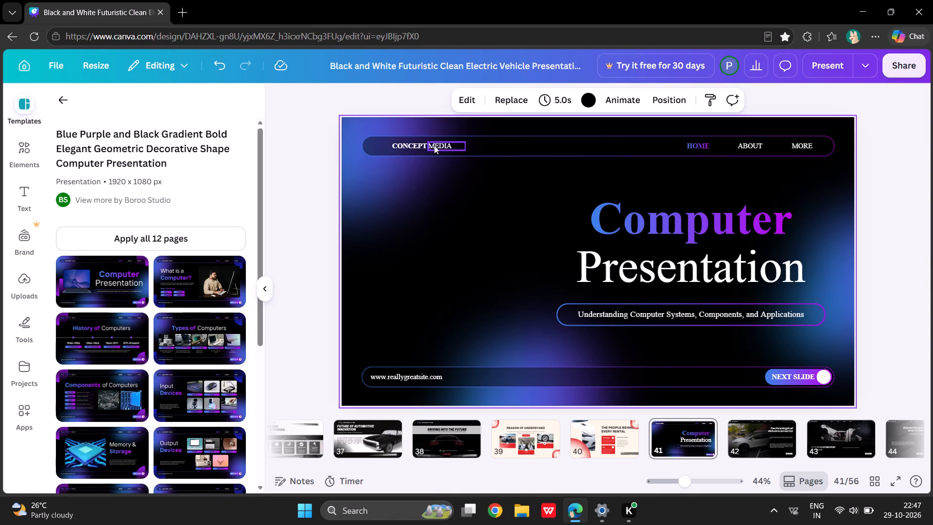
Remove the "CONCEPT" and "MEDIA" texts from the header bar of the computer cover page.
left_click(412, 145)
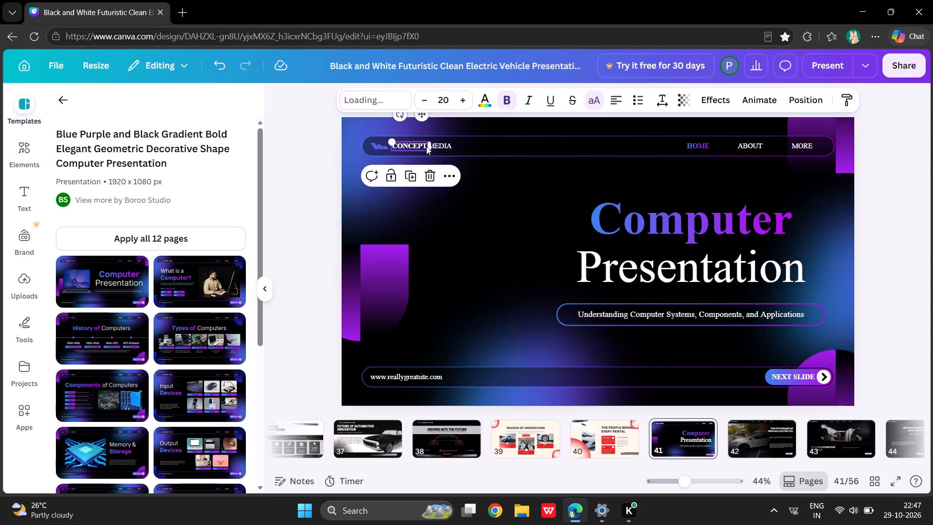
left_click(427, 146)
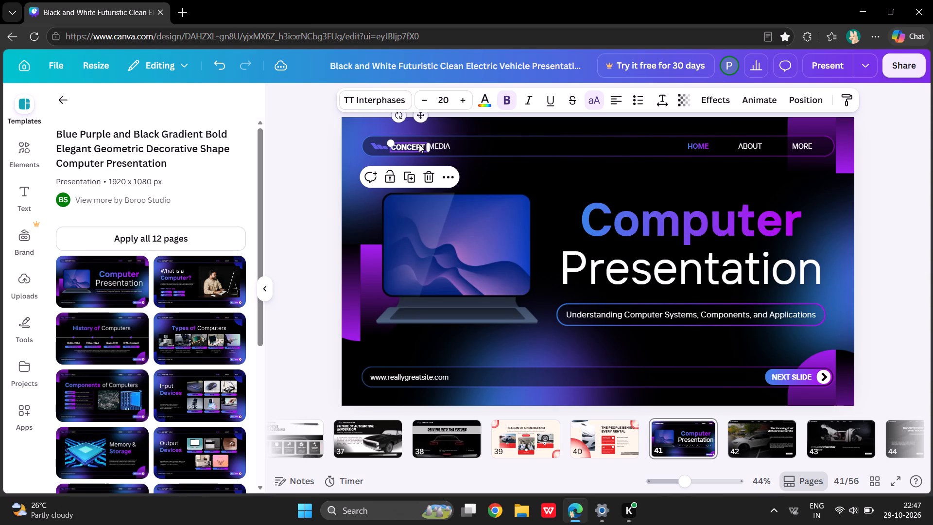
left_click(418, 143)
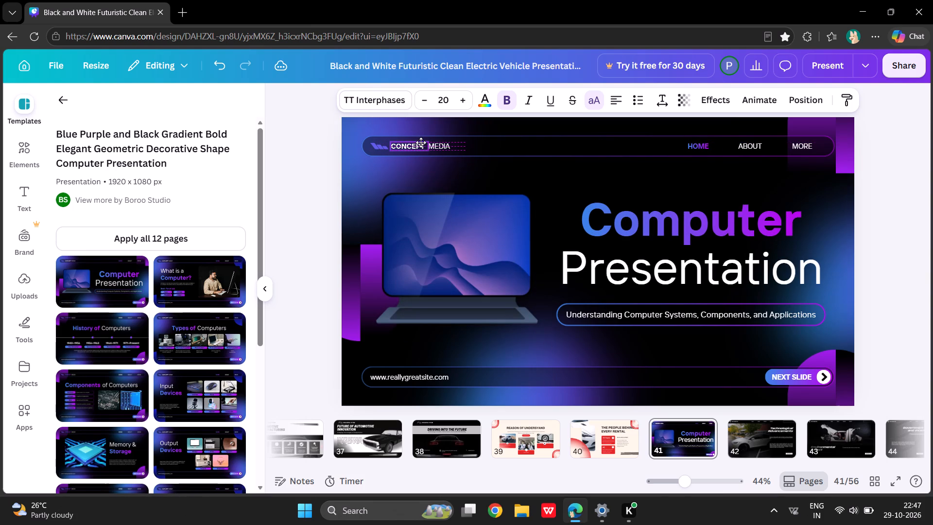
left_click(450, 145)
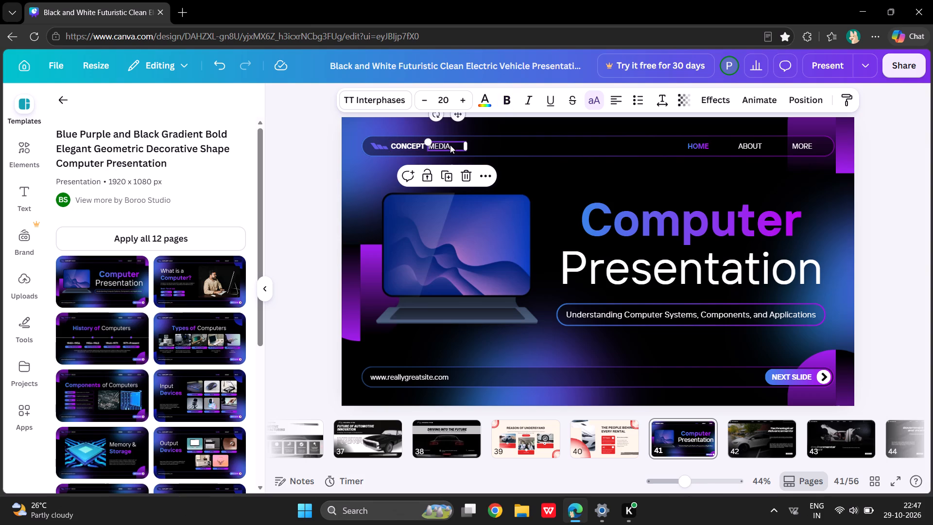
left_click(450, 145)
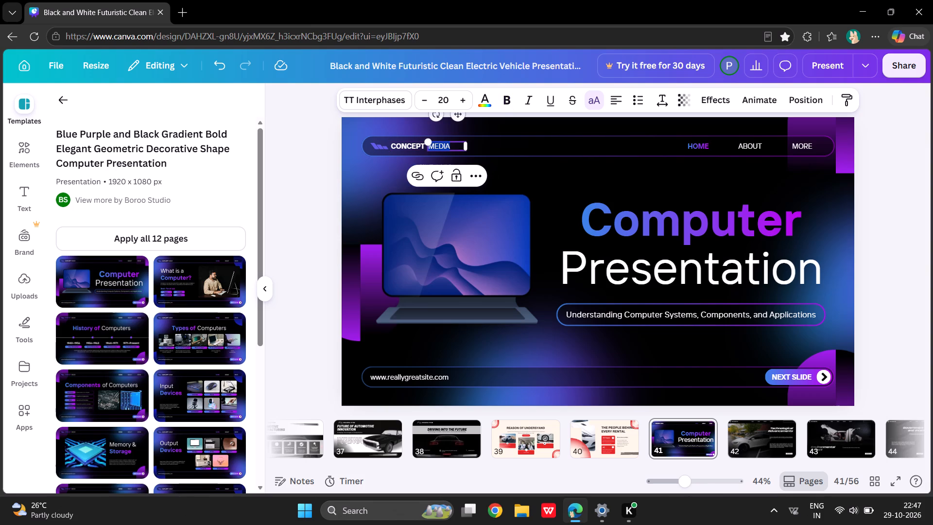
key("BackSpace")
key("BackSpace")
key("BackSpace")
key("BackSpace")
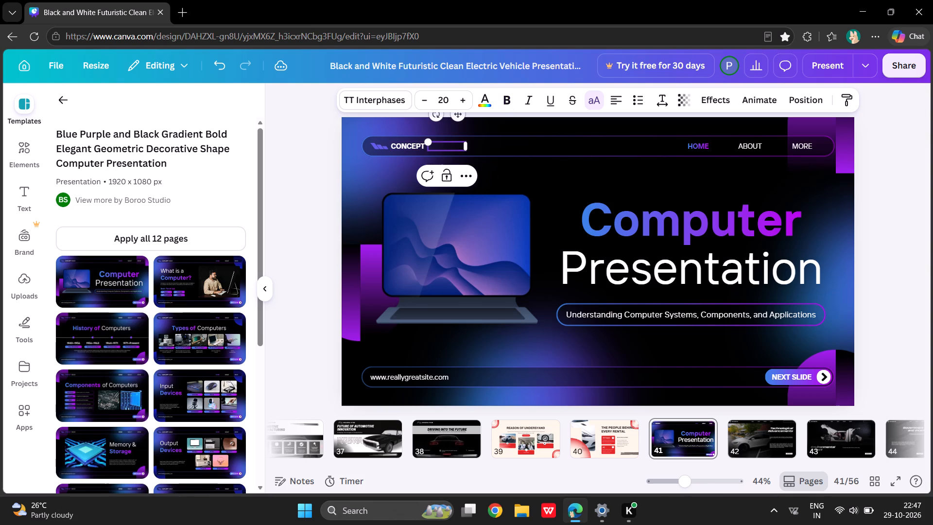
left_click(422, 146)
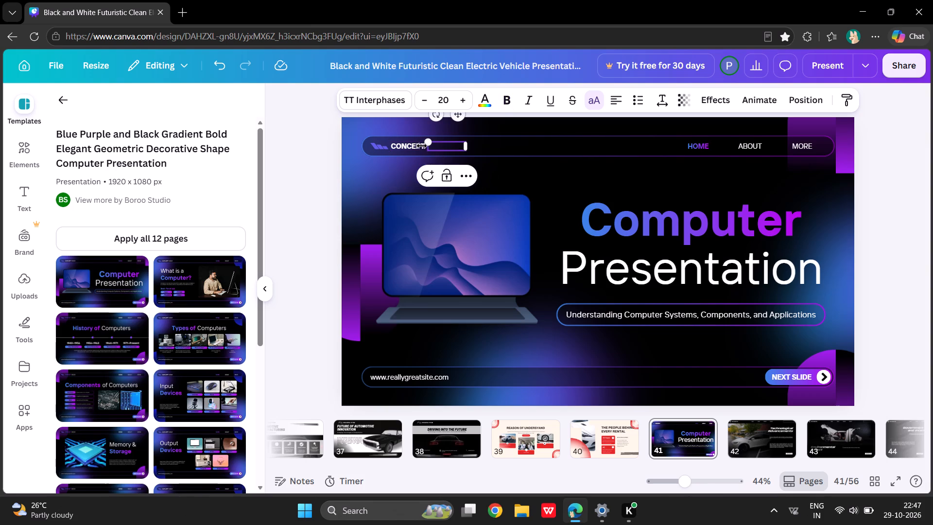
left_click(418, 147)
key("BackSpace")
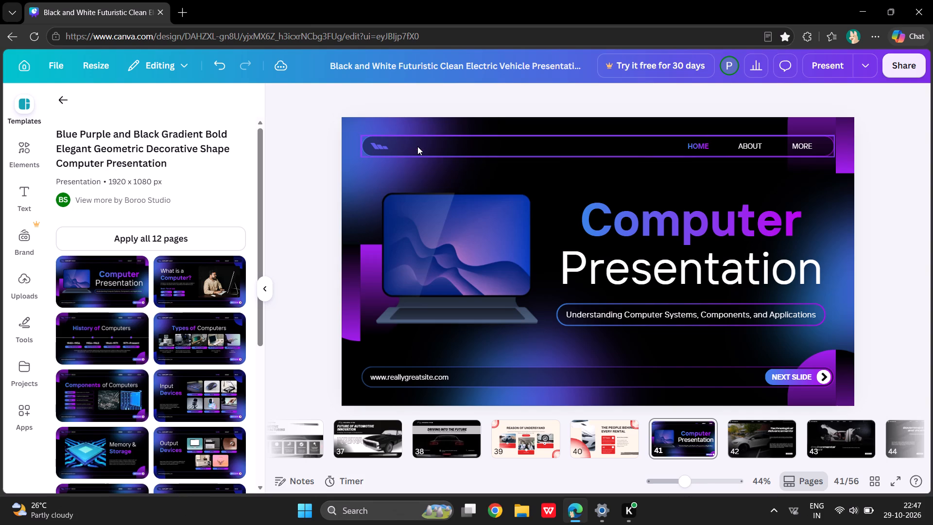
Add the text "CAR RENTAL SYSTEM" inside the rounded header bar.
left_click(417, 146)
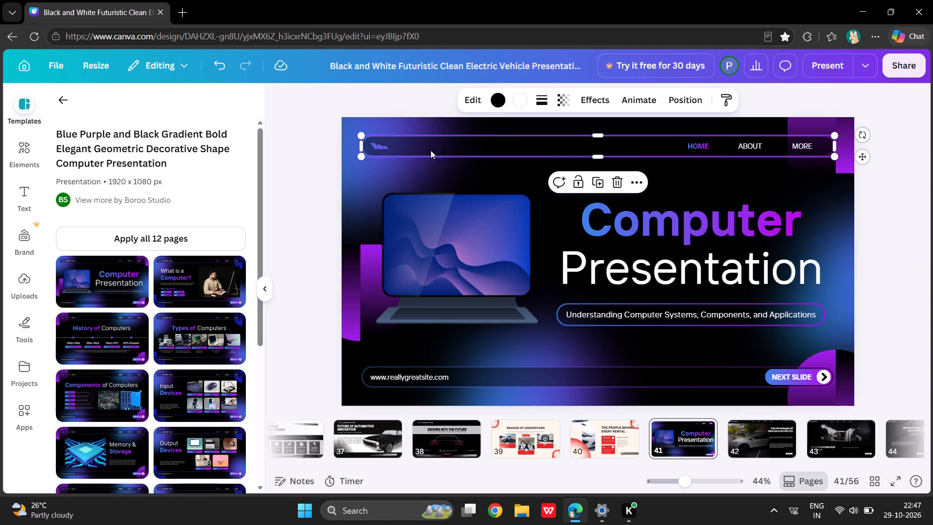
left_click(430, 148)
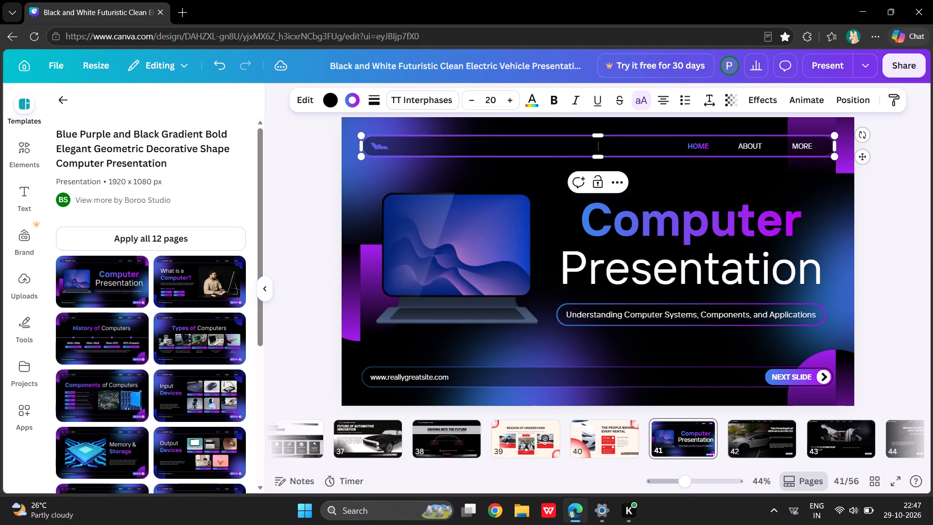
type("ca")
type("r rental system")
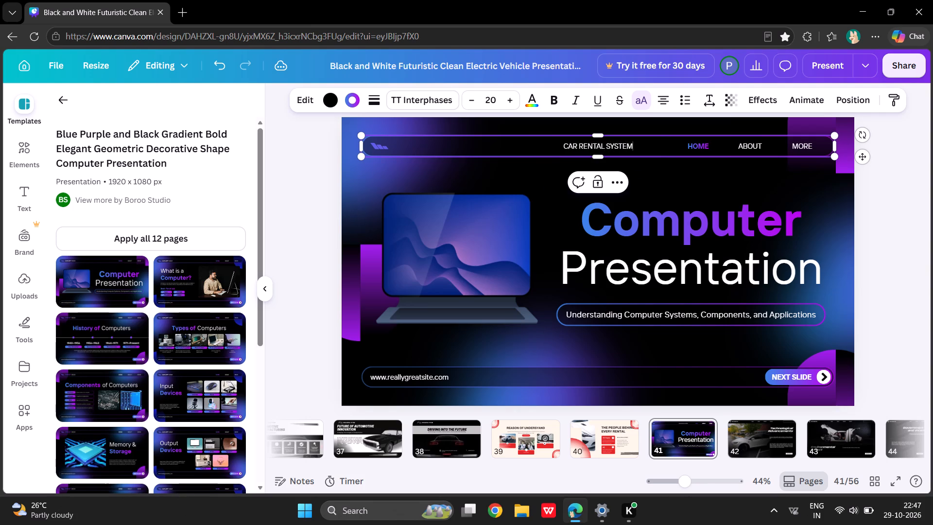
key("space")
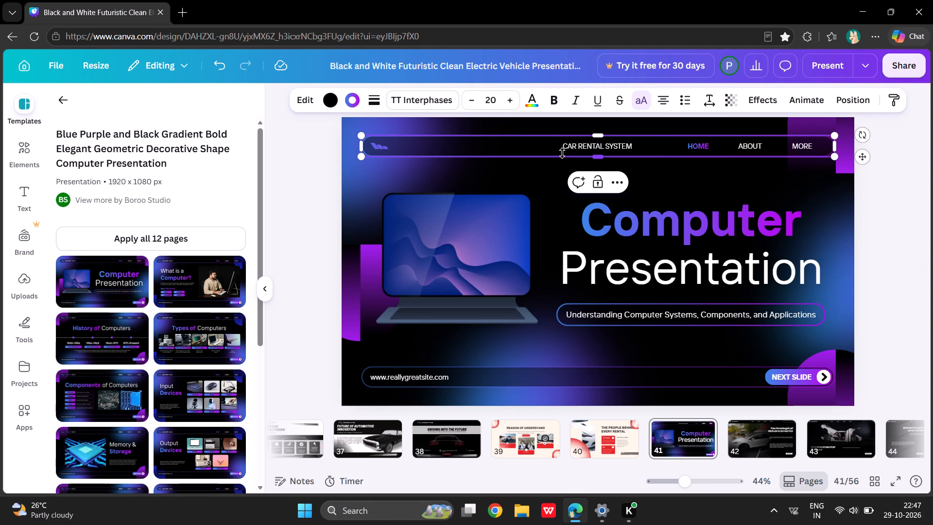
Make the header bar slightly shorter in height and align it to the left edge of the page.
left_click_drag(562, 153, 587, 154)
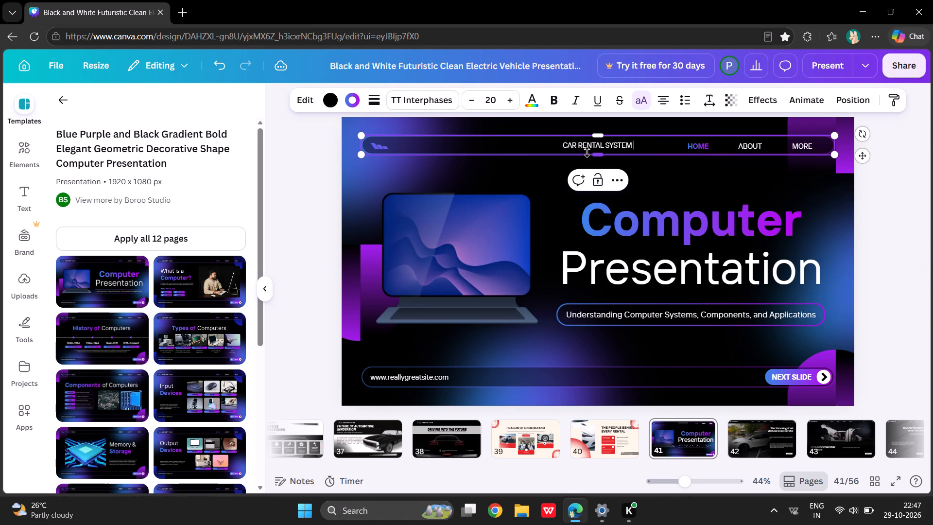
left_click(603, 148)
left_click_drag(640, 145, 582, 146)
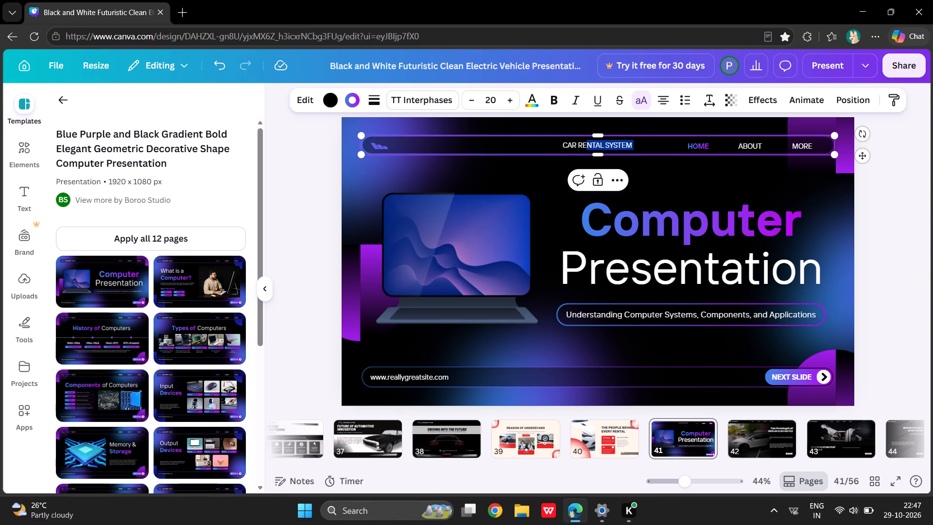
left_click_drag(582, 146, 564, 146)
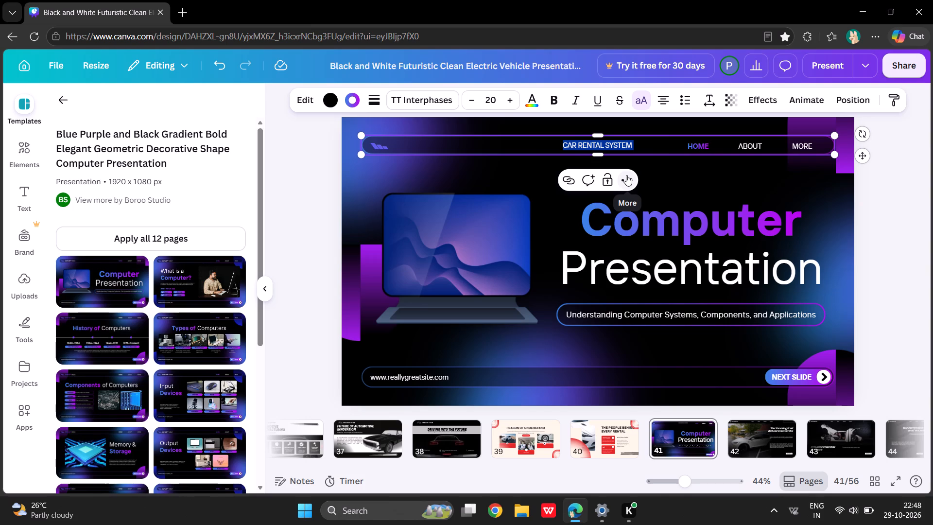
left_click(626, 175)
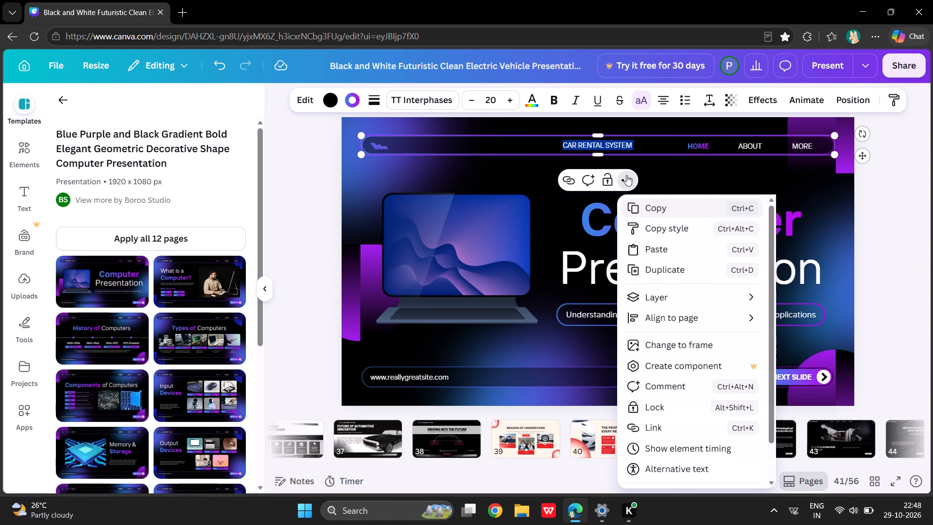
left_click(665, 321)
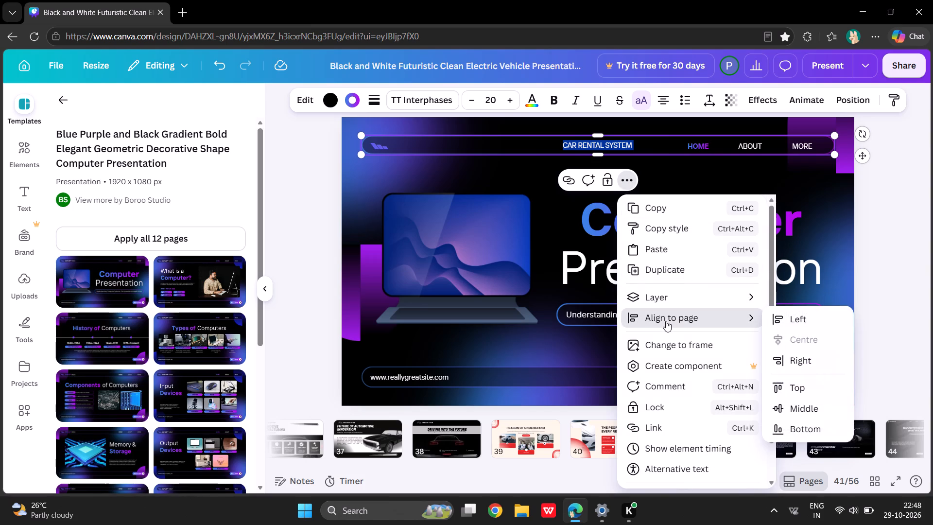
left_click(795, 329)
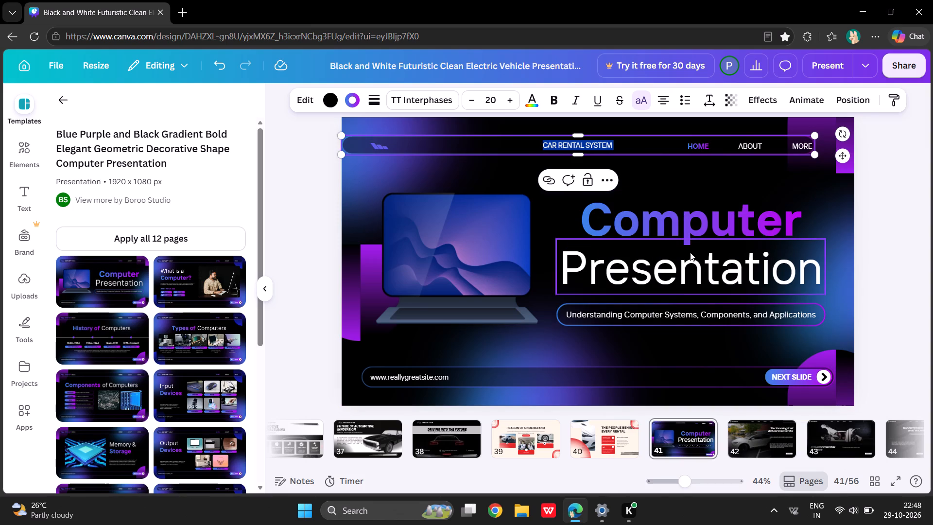
Replace the gradient title word "Computer" with "RENTAL".
double_click(720, 221)
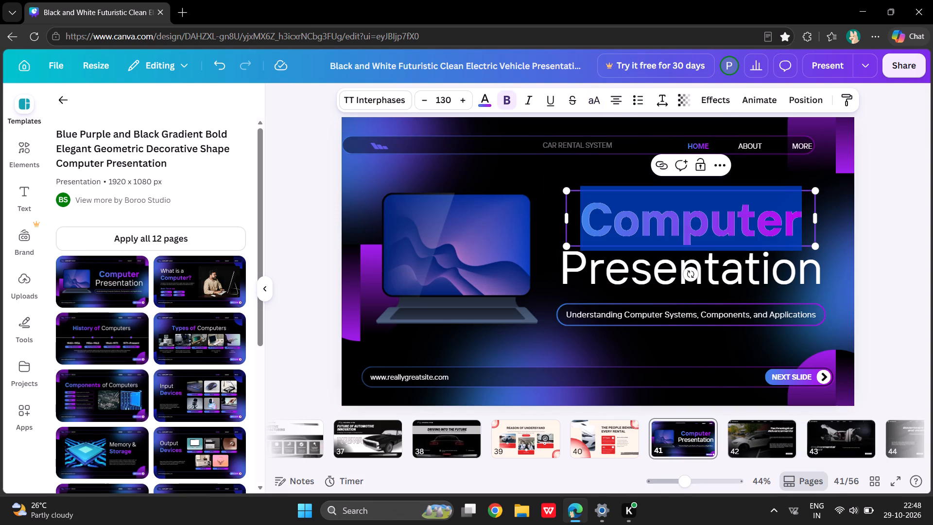
key("BackSpace")
type("CAR RENTAL SYSTEM")
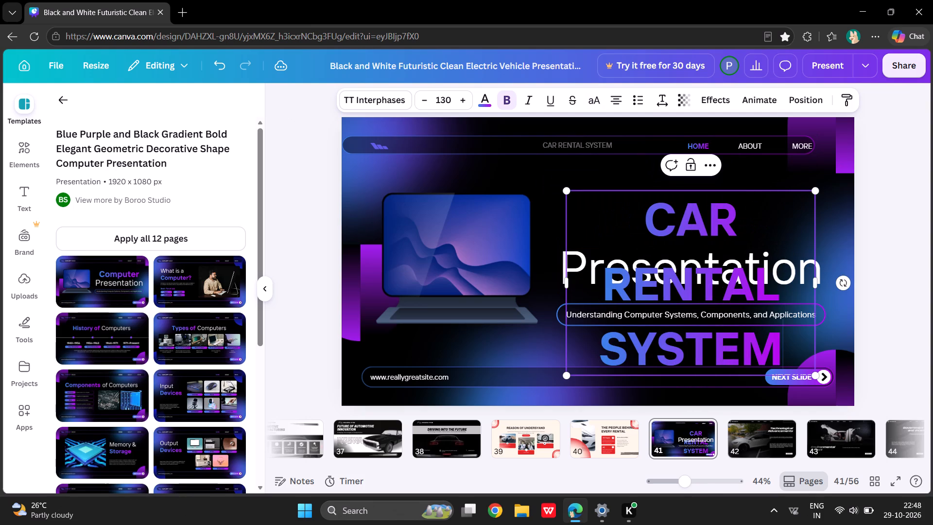
key("BackSpace")
key("BackSpace")
key("BackSpace")
key("BackSpace")
key("BackSpace")
key("BackSpace")
key("BackSpace")
key("BackSpace")
key("BackSpace")
key("BackSpace")
key("BackSpace")
key("BackSpace")
key("BackSpace")
key("BackSpace")
key("BackSpace")
key("BackSpace")
key("BackSpace")
key("BackSpace")
key("BackSpace")
key("BackSpace")
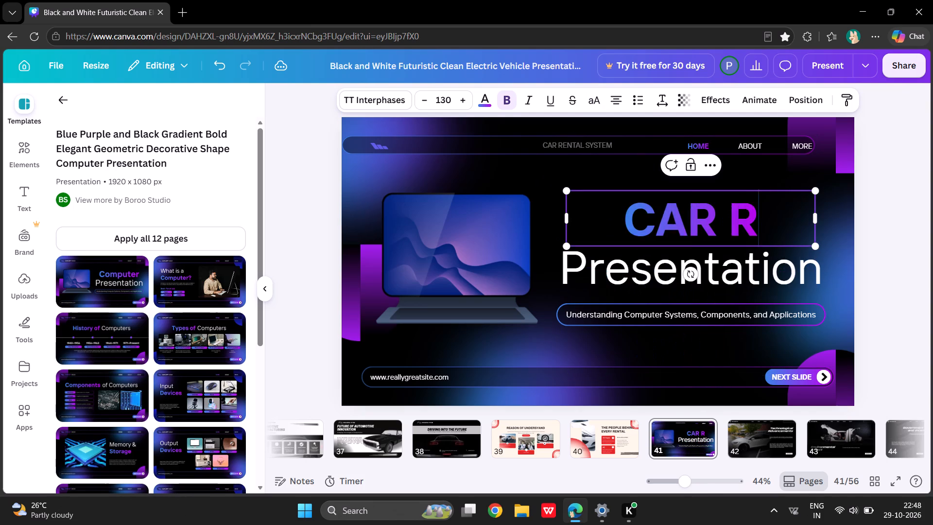
type("RENTA")
key("l")
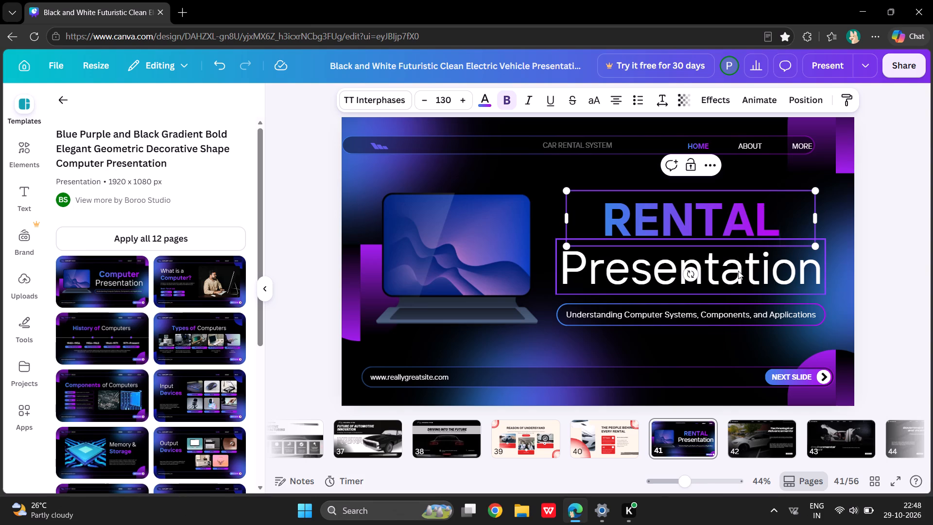
Replace the subtitle under the title with "understanding car rental syetem where we can use the project".
double_click(727, 317)
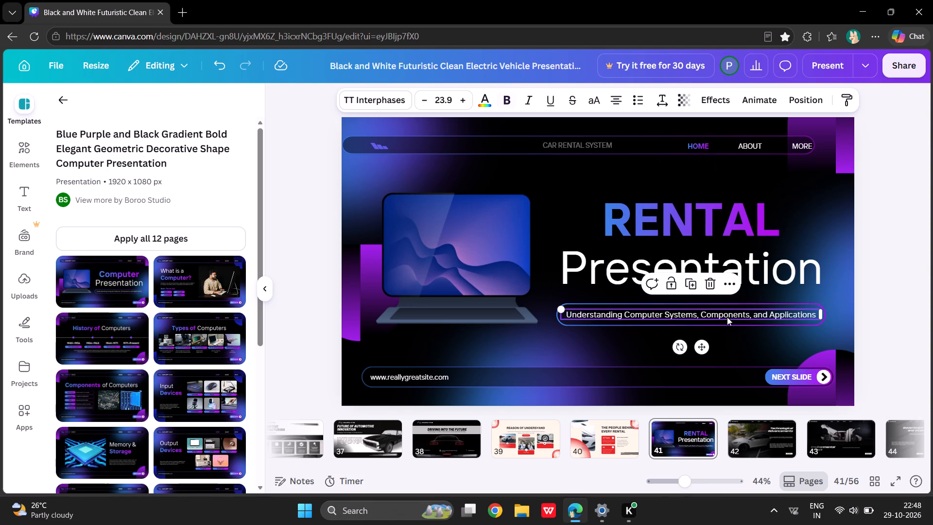
key("BackSpace")
type("understanding car renatl syte")
key("BackSpace")
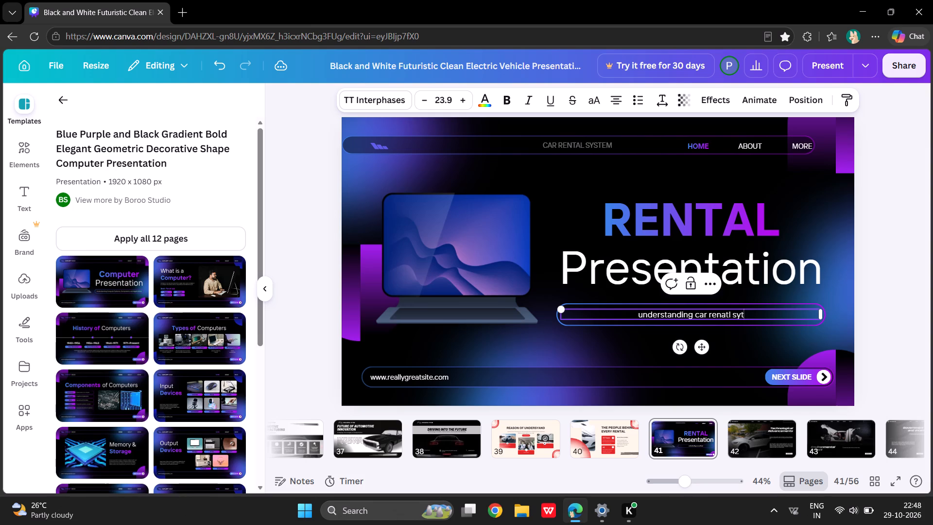
key("BackSpace")
key("BackSpace")
key("BackSpace")
key("BackSpace")
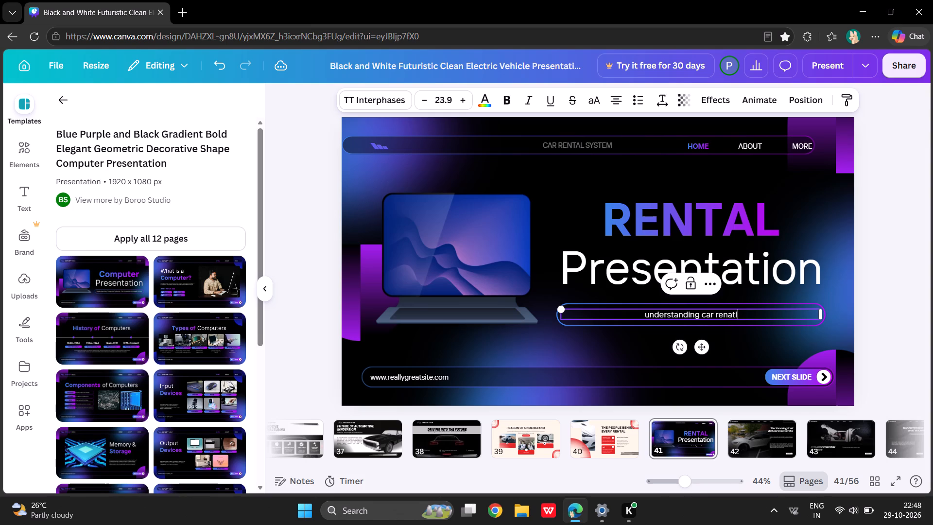
key("BackSpace")
key("BackSpace")
key("BackSpace")
type("tal syee")
key("BackSpace")
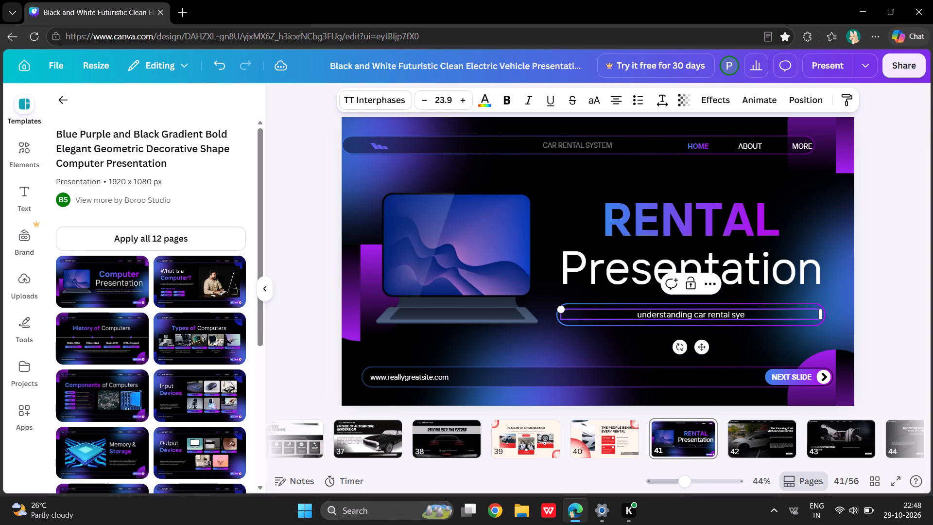
type("tem")
key("space")
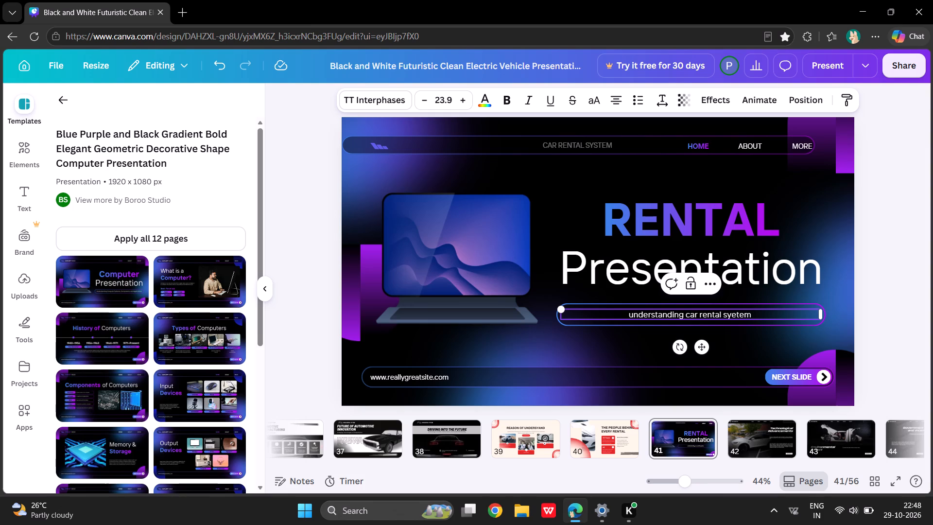
type("where e")
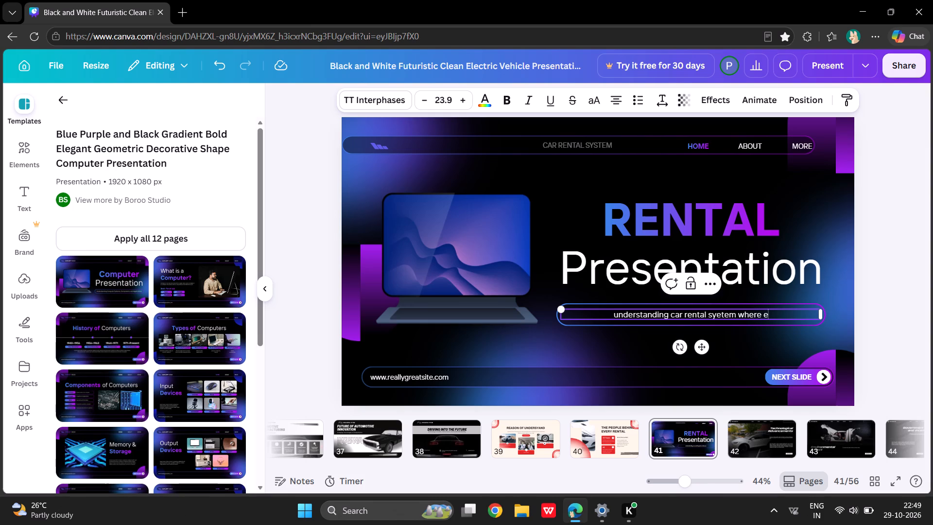
key("BackSpace")
type("we can")
key("space")
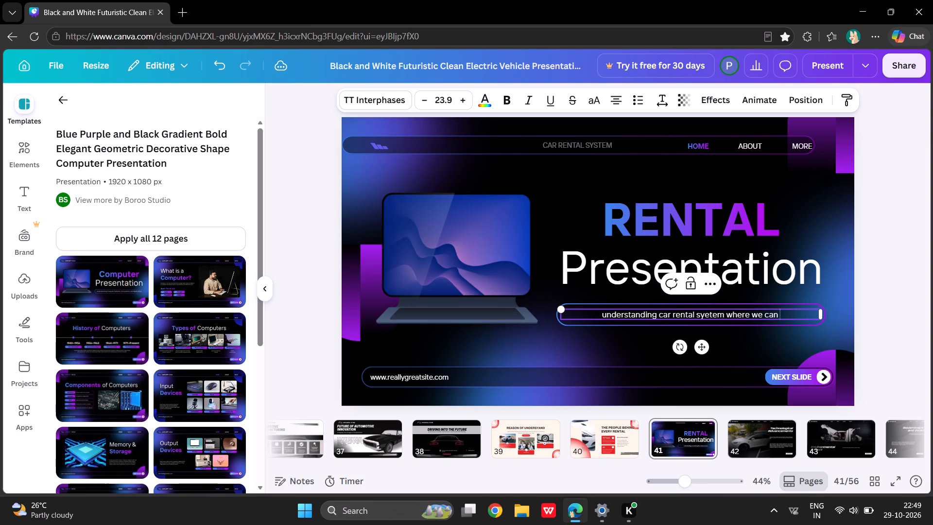
key("y")
key("BackSpace")
type("use")
key("space")
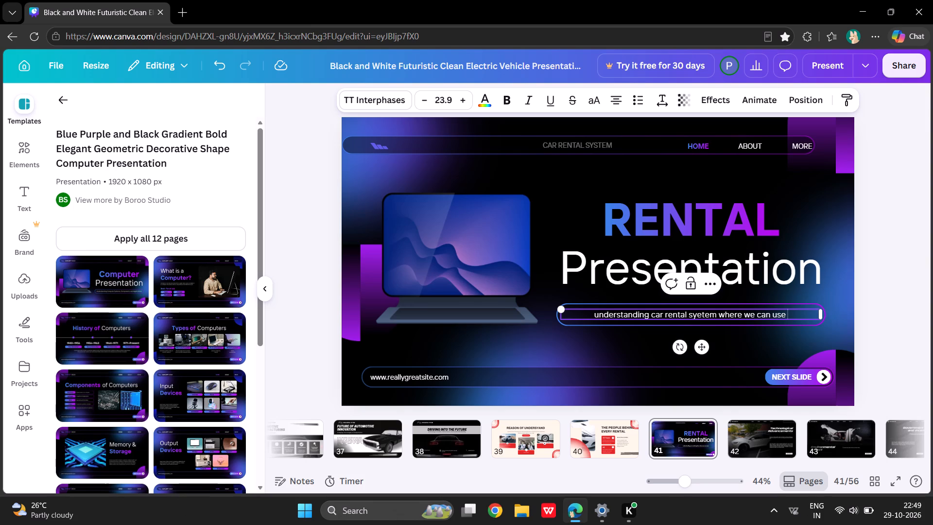
type("the")
key("space")
type("project")
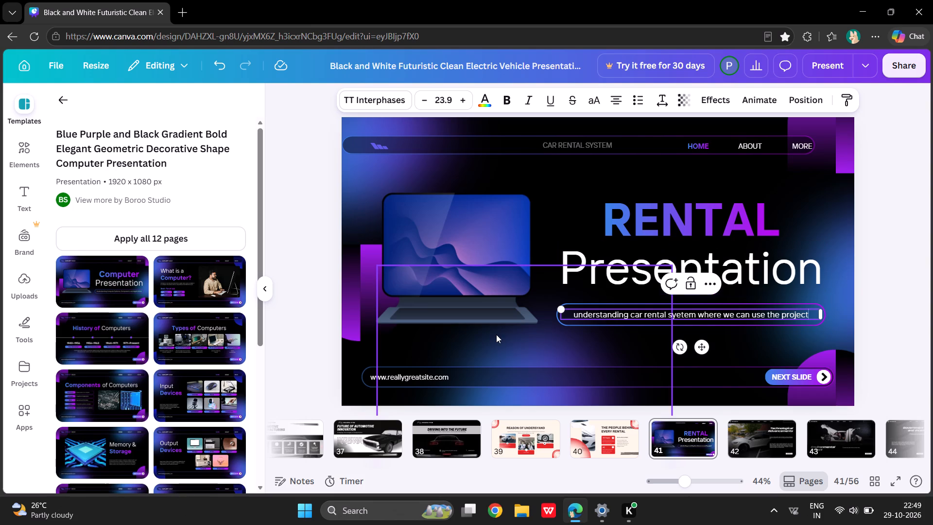
Change the fill of the rounded header bar behind "CAR RENTAL SYSTEM" to light orange #fff5e6.
double_click(585, 148)
double_click(585, 148)
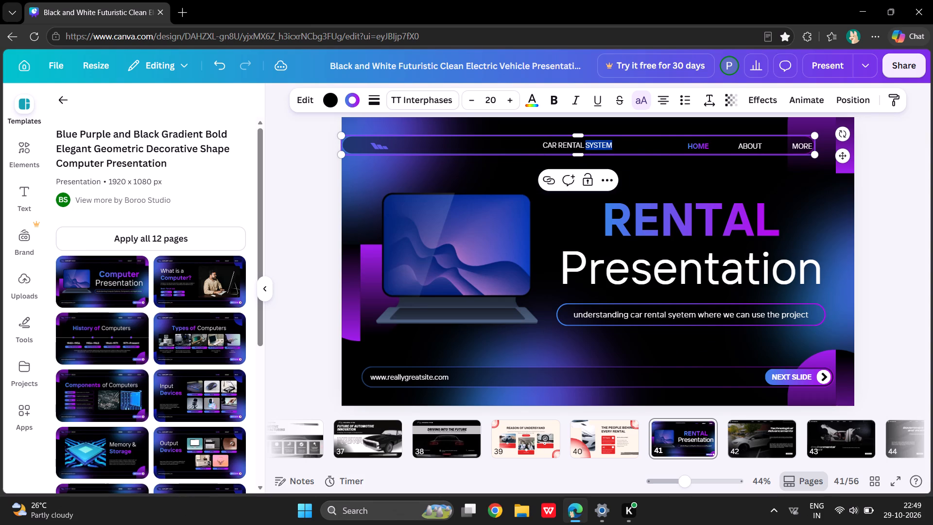
left_click_drag(543, 147, 612, 147)
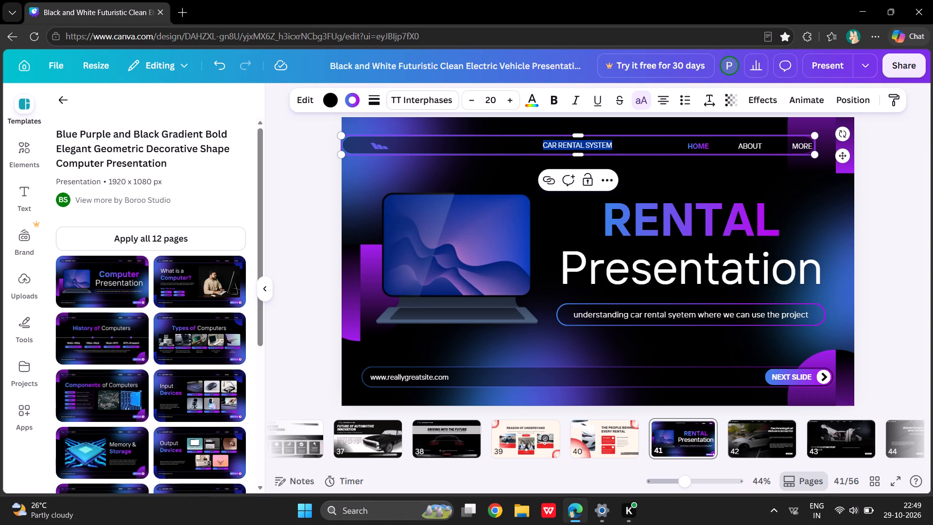
left_click(327, 99)
left_click(329, 99)
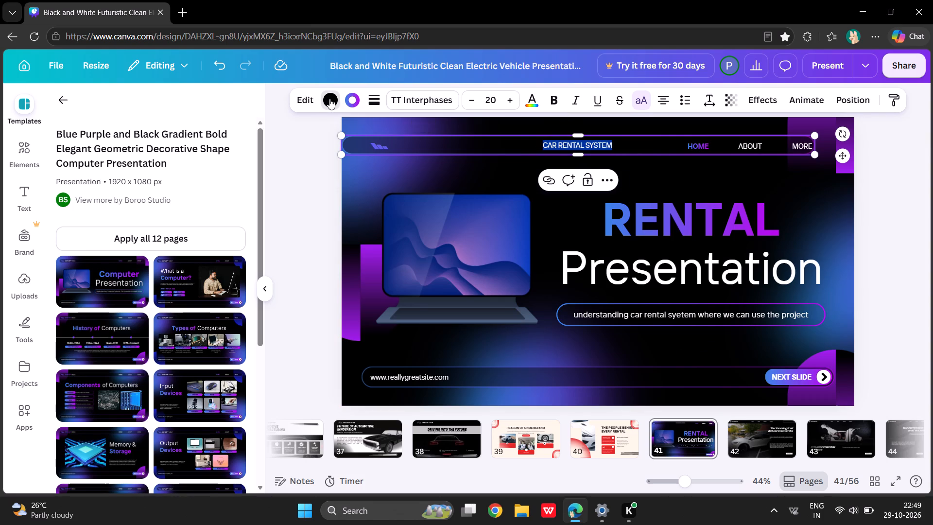
left_click(329, 99)
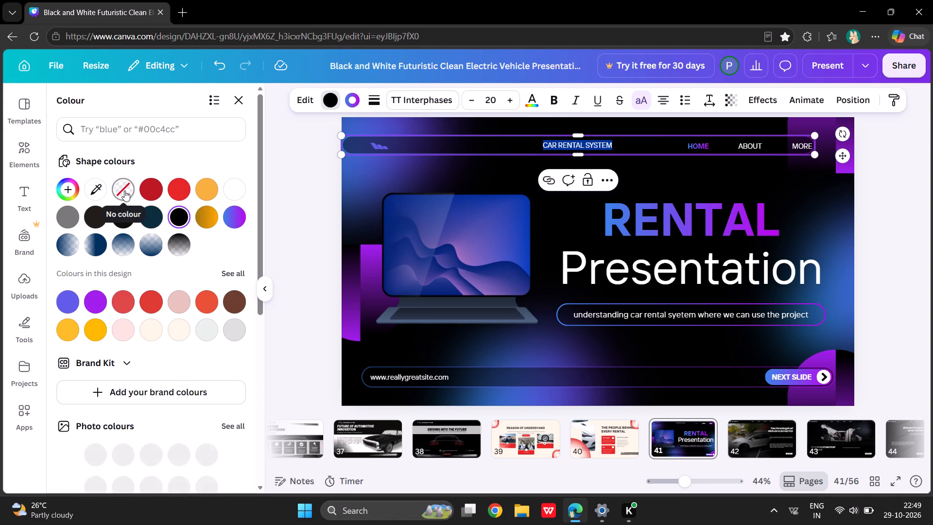
left_click(157, 330)
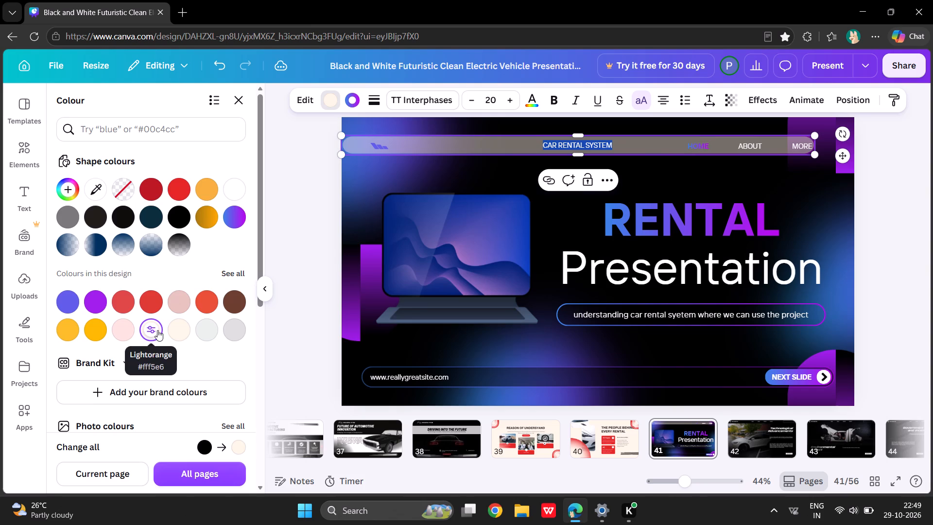
left_click(440, 261)
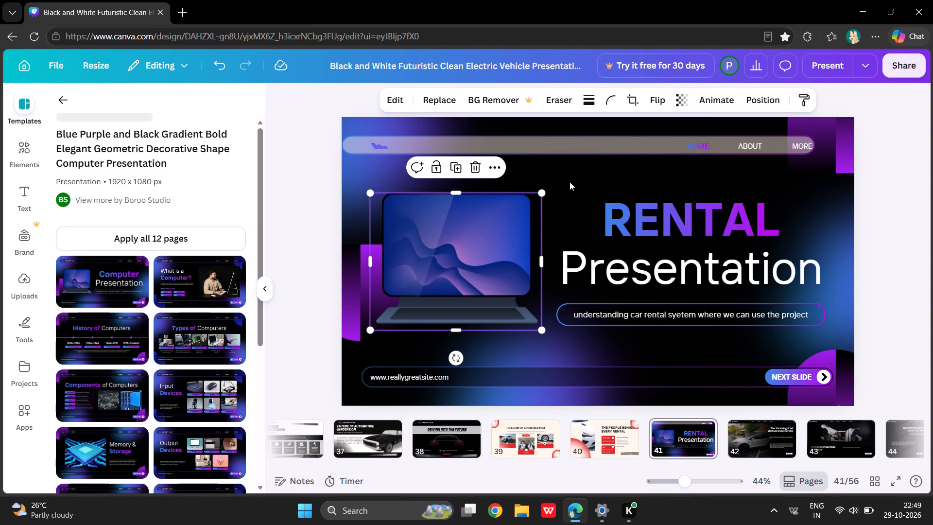
left_click(574, 180)
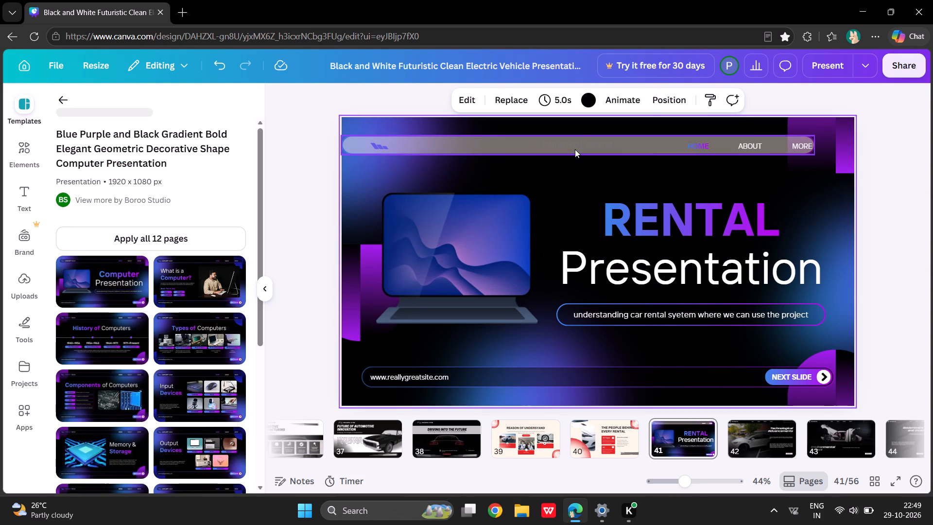
Set the text colour of "CAR RENTAL SYSTEM" in the header bar to the solid off-white #EEEAEA.
double_click(575, 148)
left_click(575, 148)
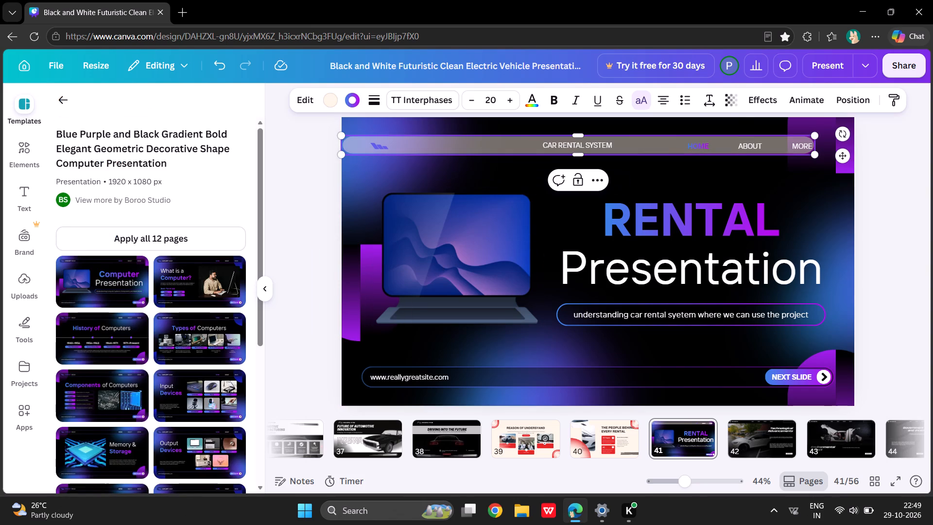
triple_click(575, 148)
triple_click(575, 148)
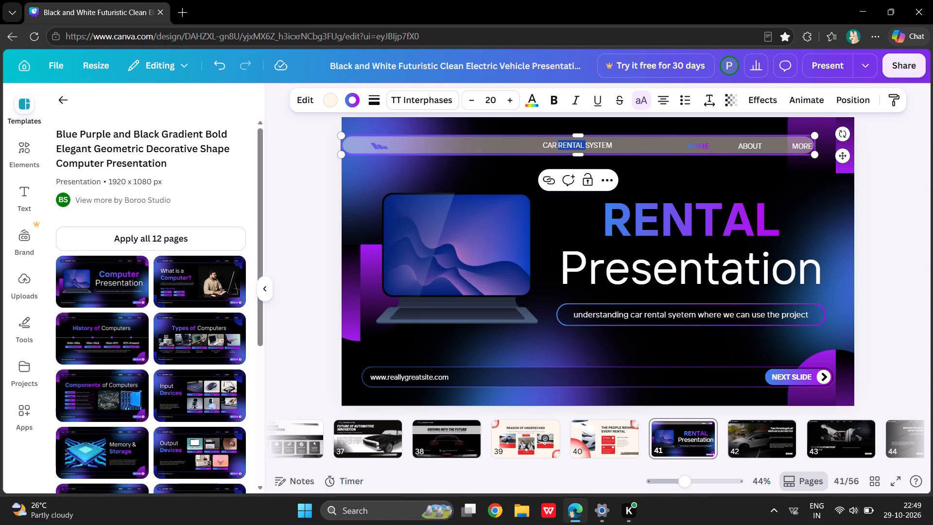
left_click(575, 148)
right_click(575, 148)
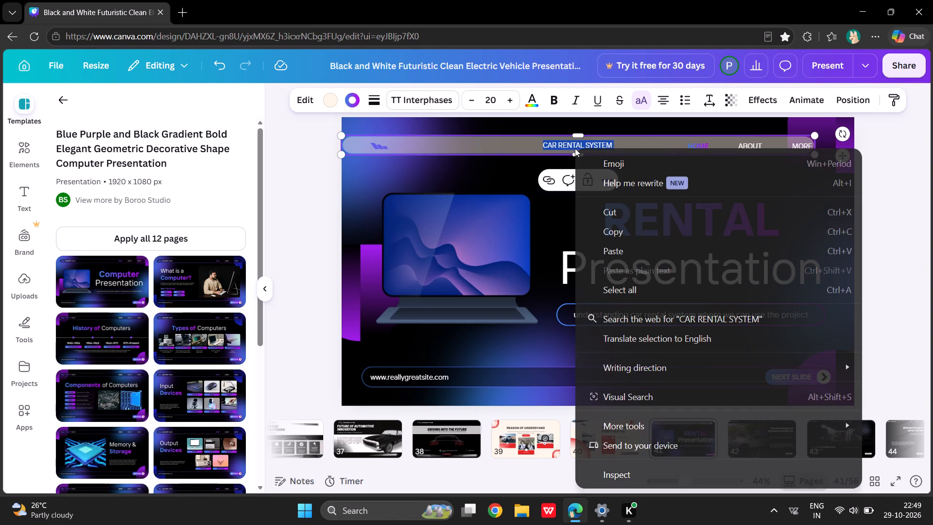
left_click(575, 148)
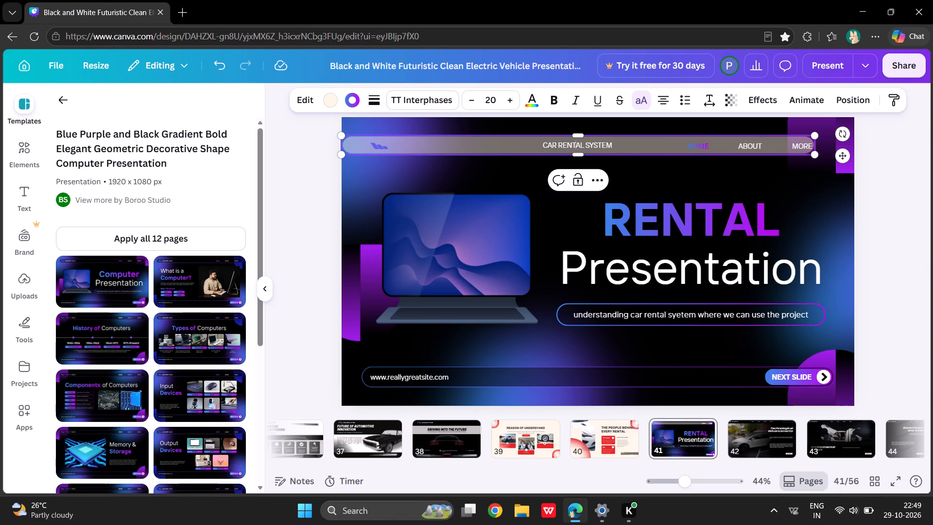
left_click(535, 101)
left_click(150, 190)
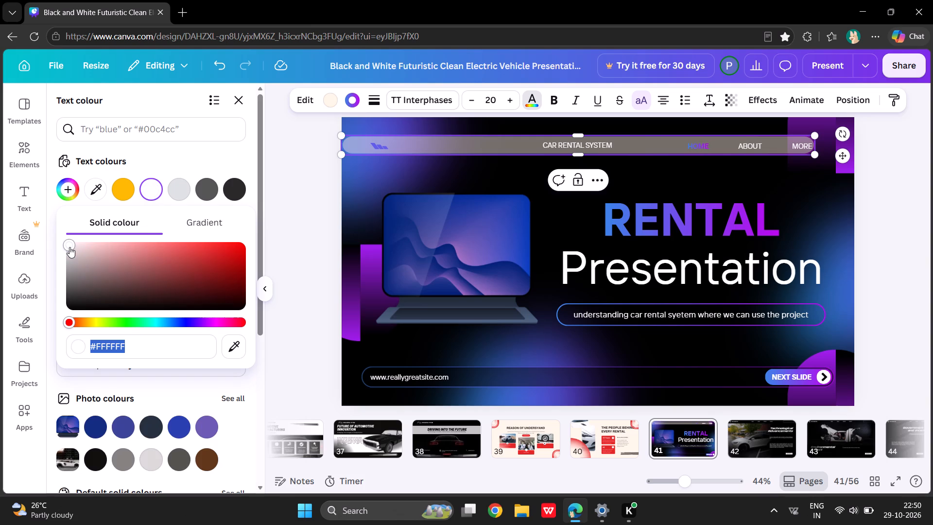
left_click(69, 247)
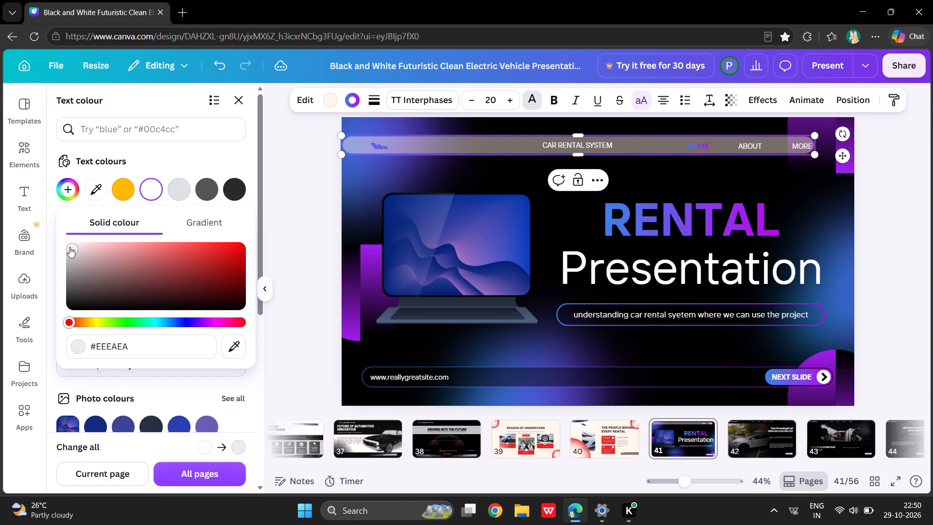
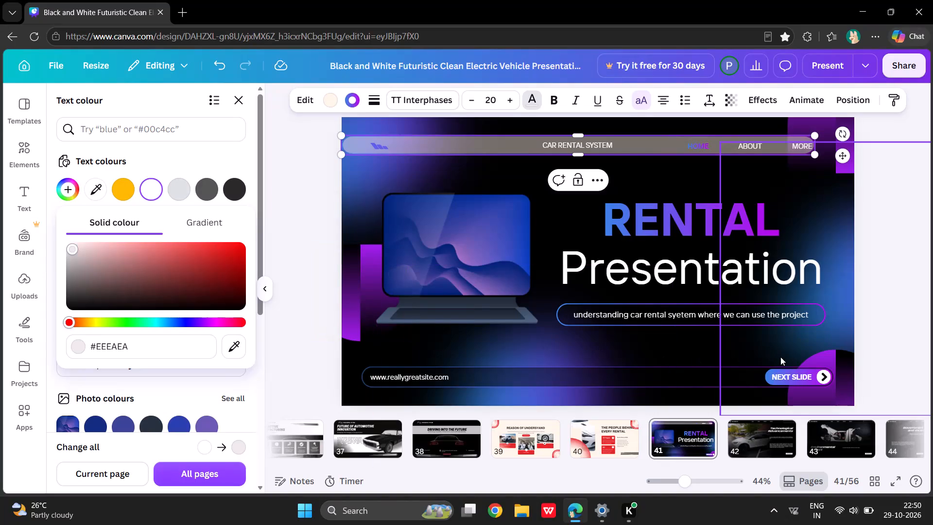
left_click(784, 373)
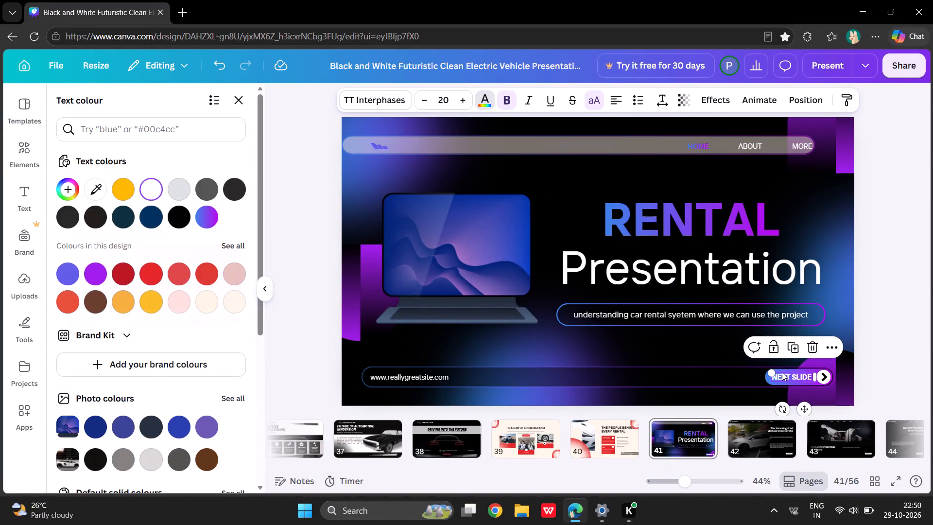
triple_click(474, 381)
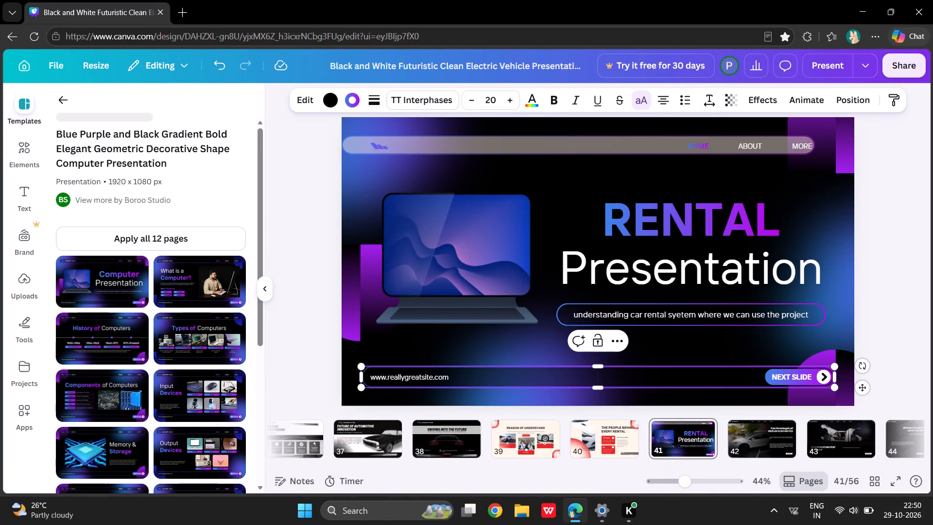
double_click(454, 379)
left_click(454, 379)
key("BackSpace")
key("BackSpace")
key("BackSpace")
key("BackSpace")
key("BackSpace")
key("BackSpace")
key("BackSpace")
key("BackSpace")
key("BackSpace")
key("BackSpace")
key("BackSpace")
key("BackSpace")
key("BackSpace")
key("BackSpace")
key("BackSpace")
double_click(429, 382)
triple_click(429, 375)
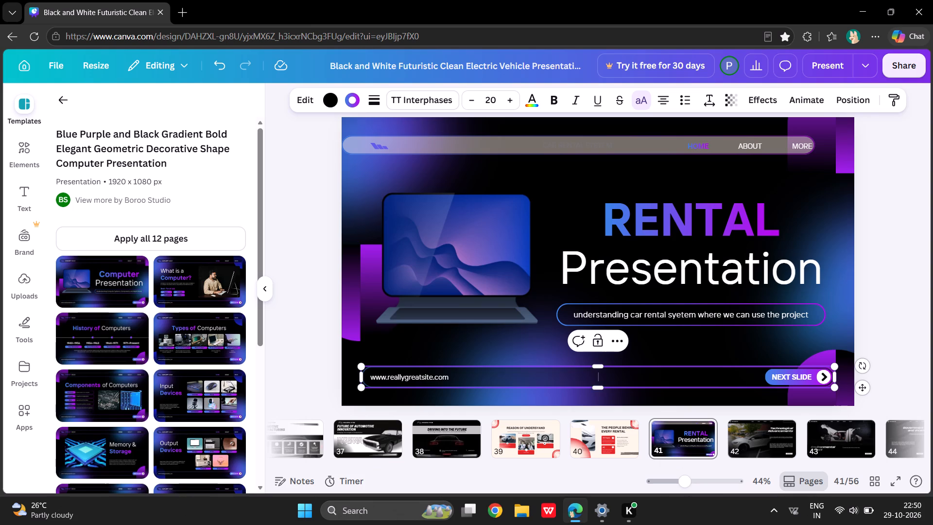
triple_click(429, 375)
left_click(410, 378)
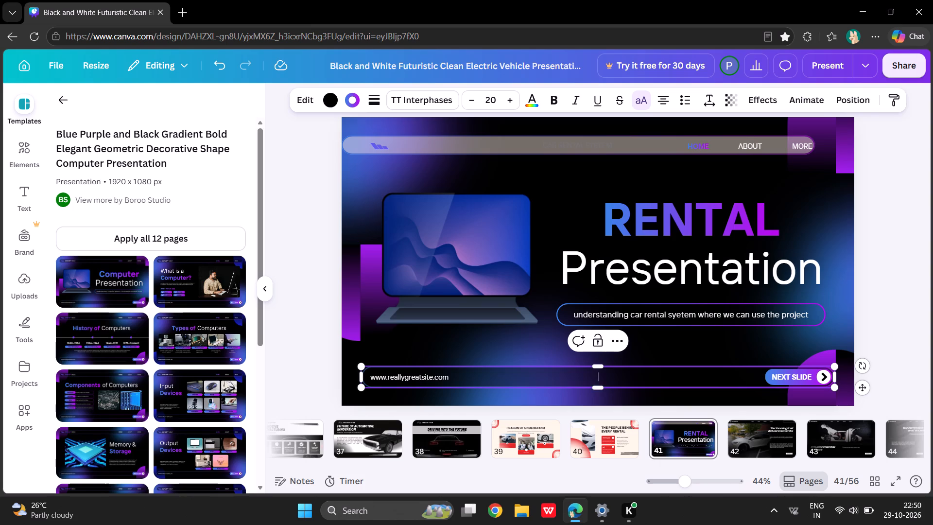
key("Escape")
left_click(410, 376)
triple_click(410, 376)
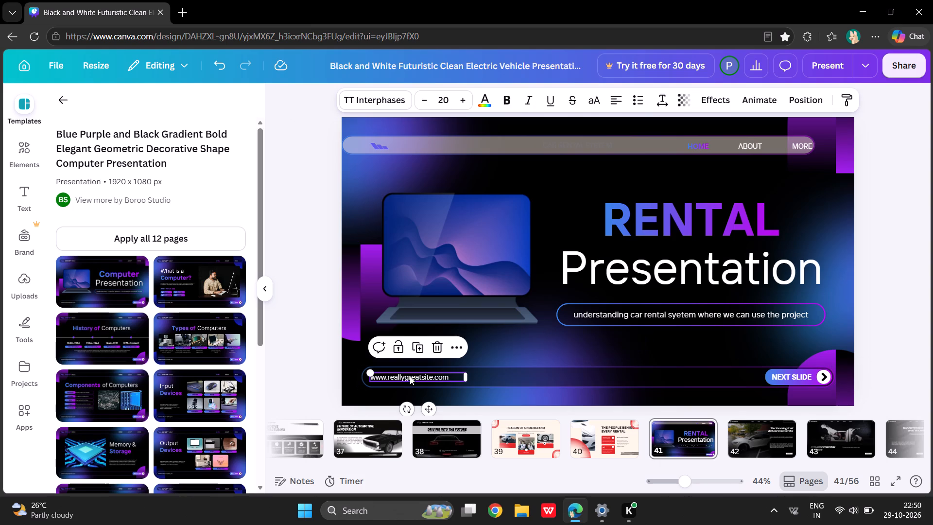
triple_click(436, 373)
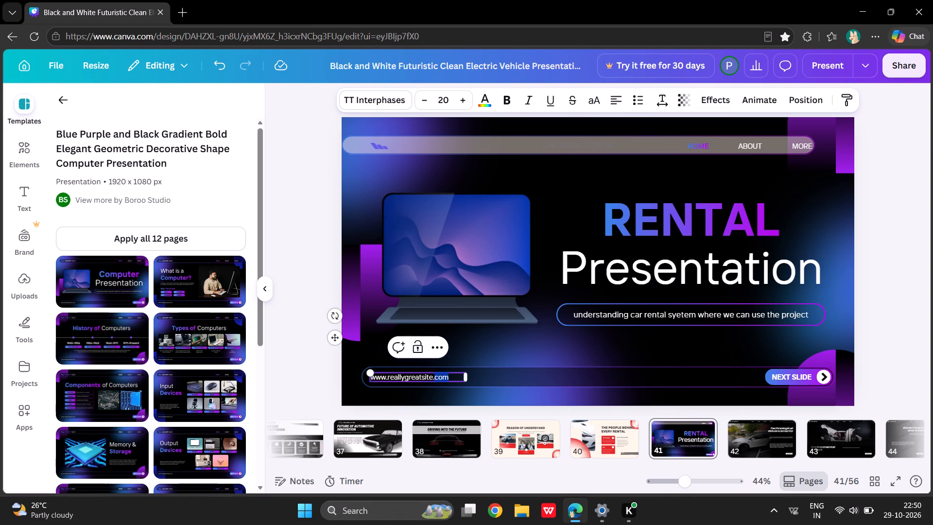
left_click(436, 373)
key("BackSpace")
type("www")
key("period")
type("carrental")
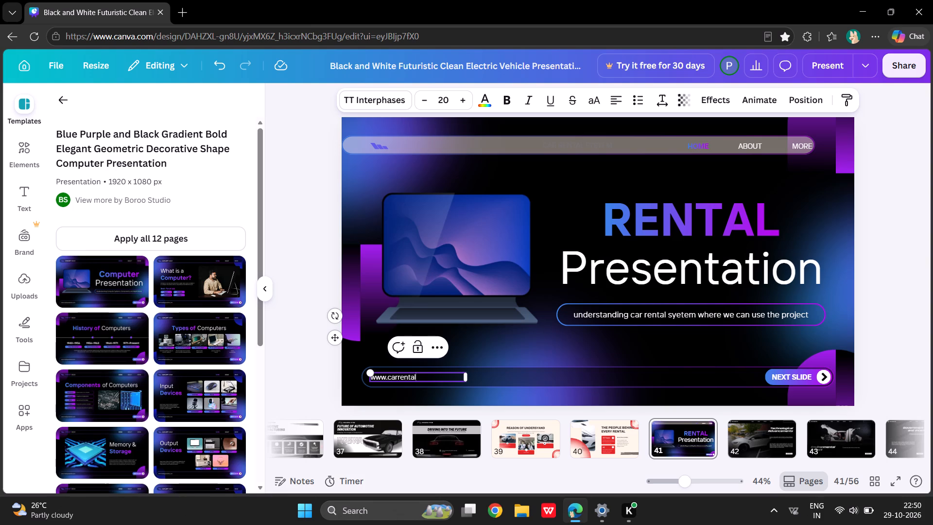
type("sys")
type("te")
key("m")
type(".com")
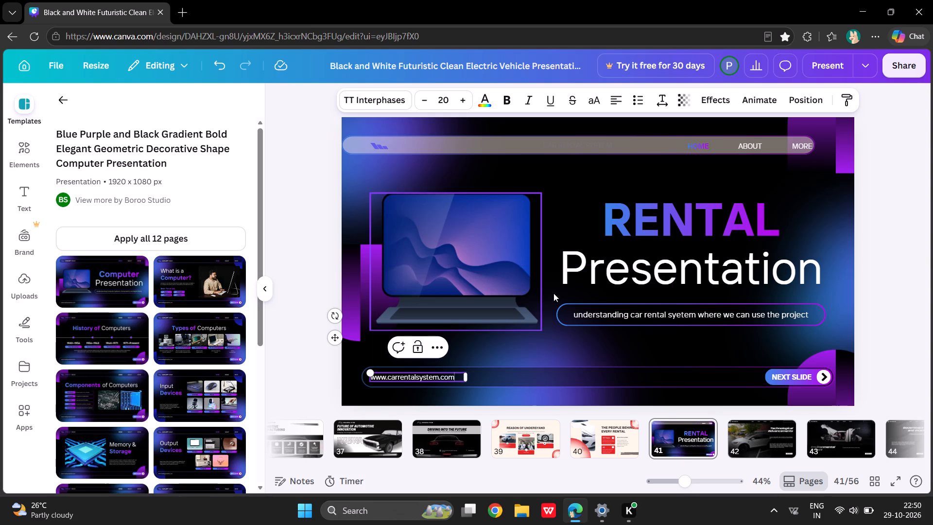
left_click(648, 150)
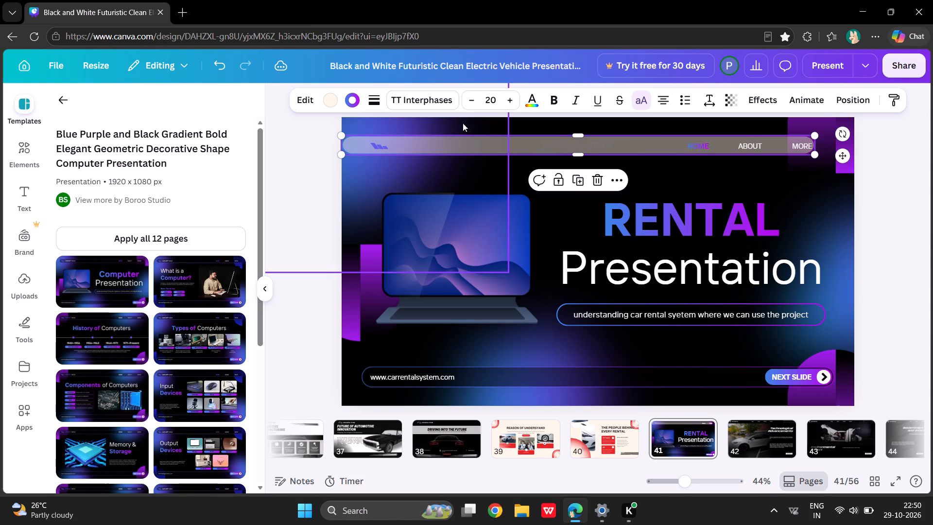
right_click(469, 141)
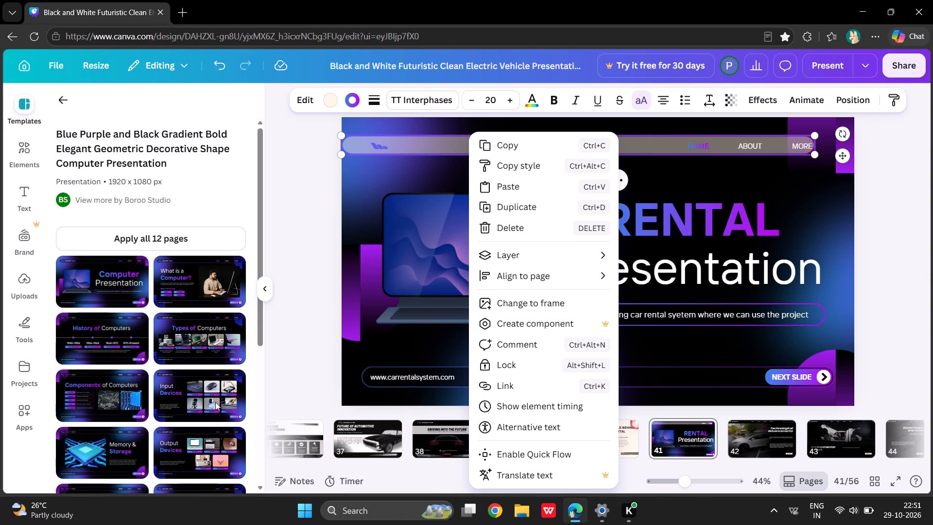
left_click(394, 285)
Add the "What is a Computer?" template page to the presentation as a new page.
left_click(206, 281)
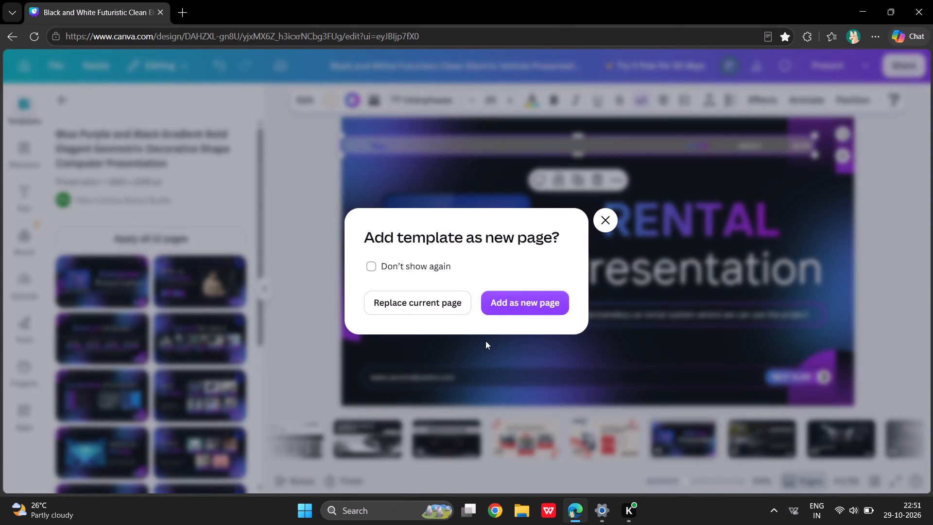
left_click(504, 302)
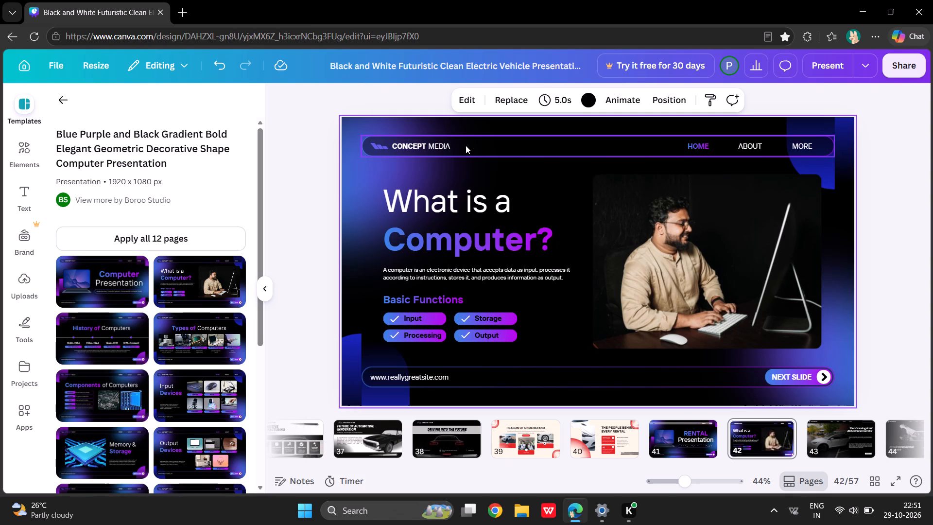
Delete the "MEDIA" and "CONCEPT" labels from the header bar of the new page.
left_click(460, 147)
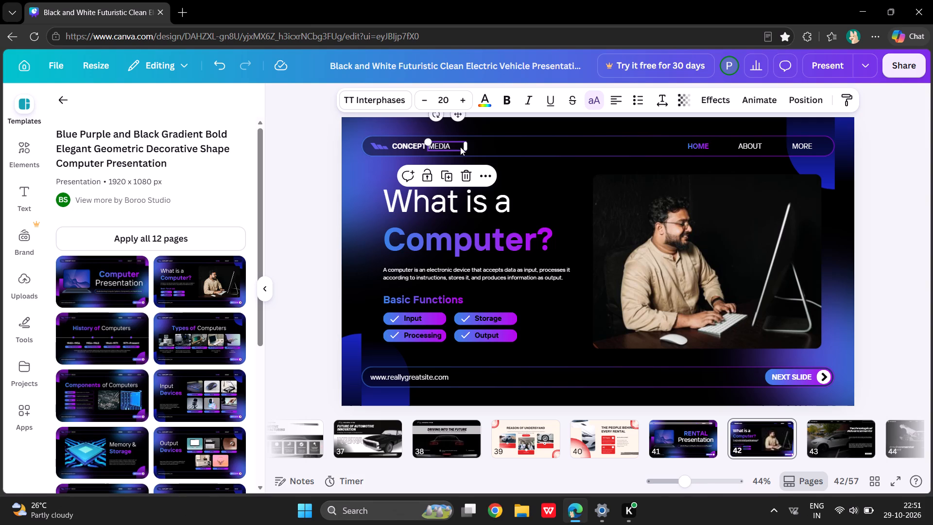
key("BackSpace")
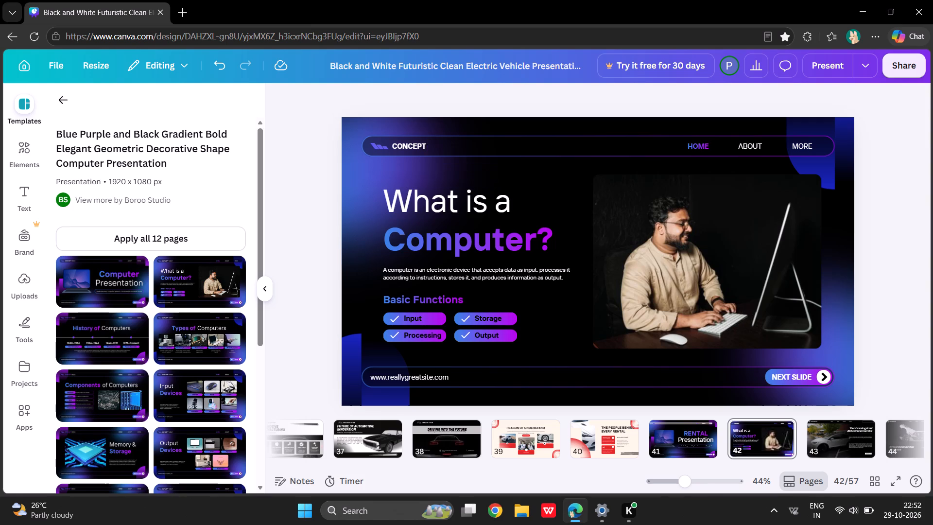
key("BackSpace")
left_click(420, 151)
key("BackSpace")
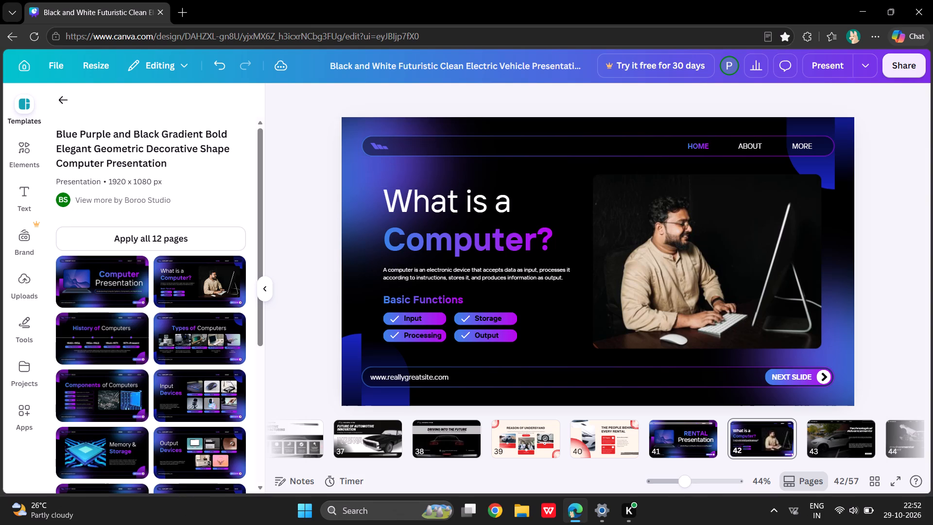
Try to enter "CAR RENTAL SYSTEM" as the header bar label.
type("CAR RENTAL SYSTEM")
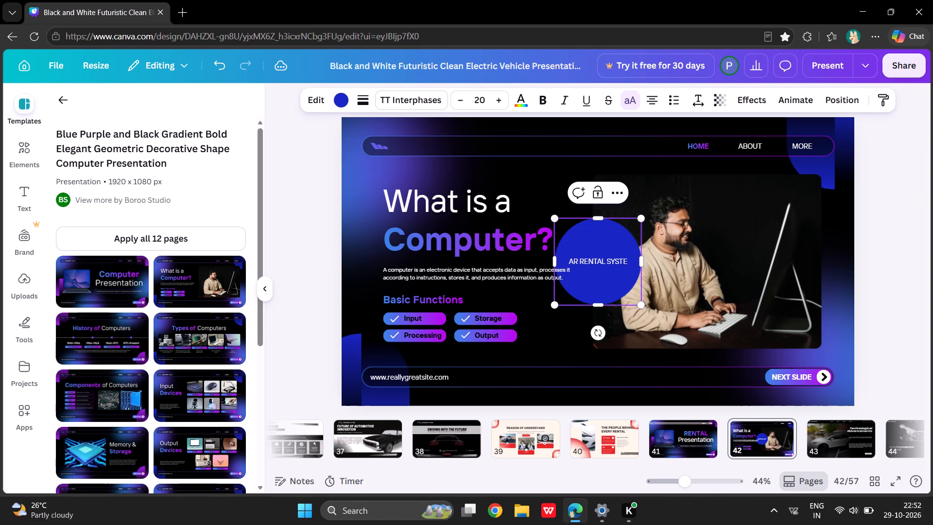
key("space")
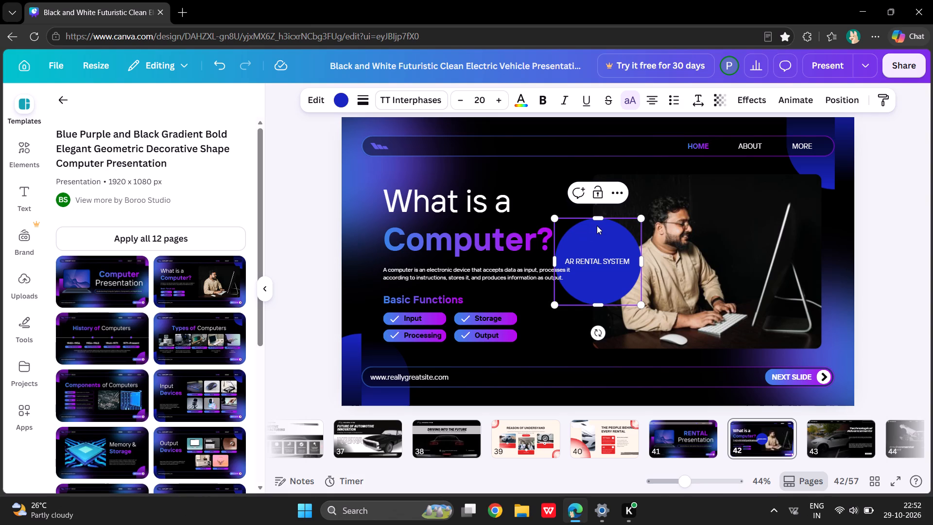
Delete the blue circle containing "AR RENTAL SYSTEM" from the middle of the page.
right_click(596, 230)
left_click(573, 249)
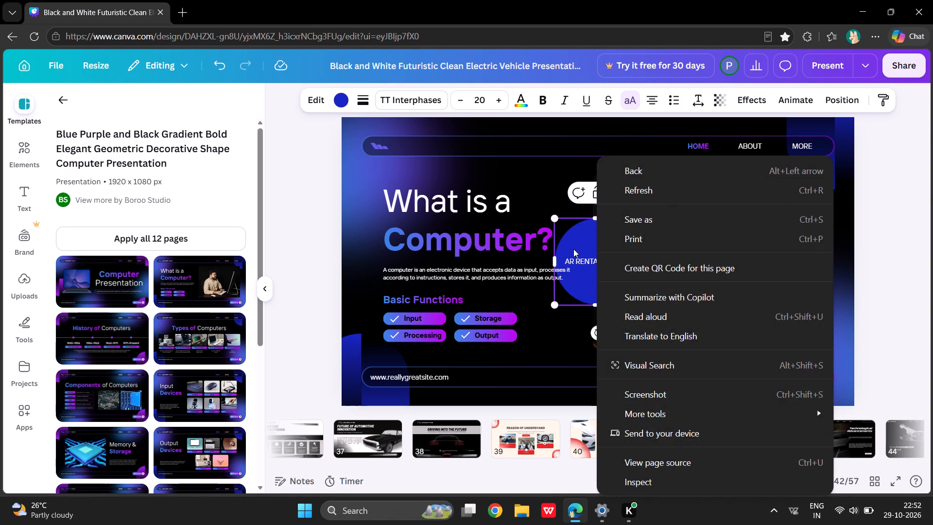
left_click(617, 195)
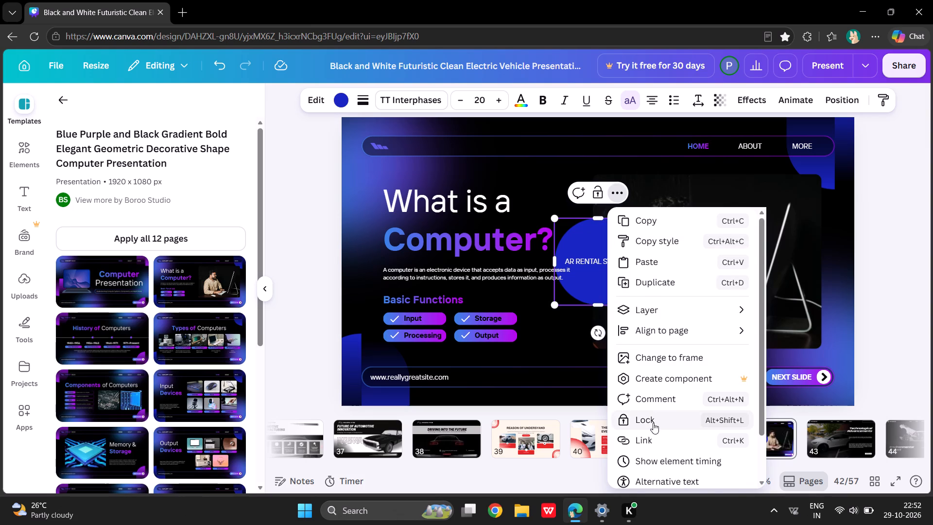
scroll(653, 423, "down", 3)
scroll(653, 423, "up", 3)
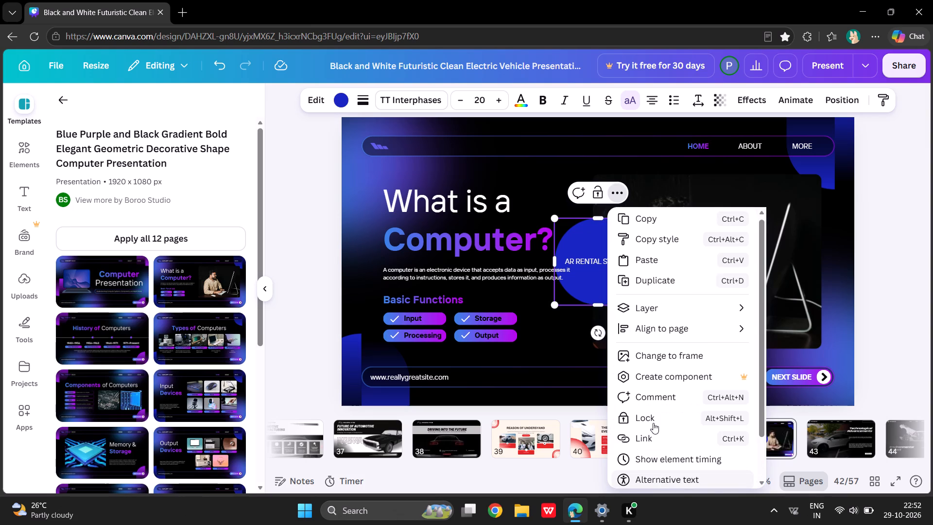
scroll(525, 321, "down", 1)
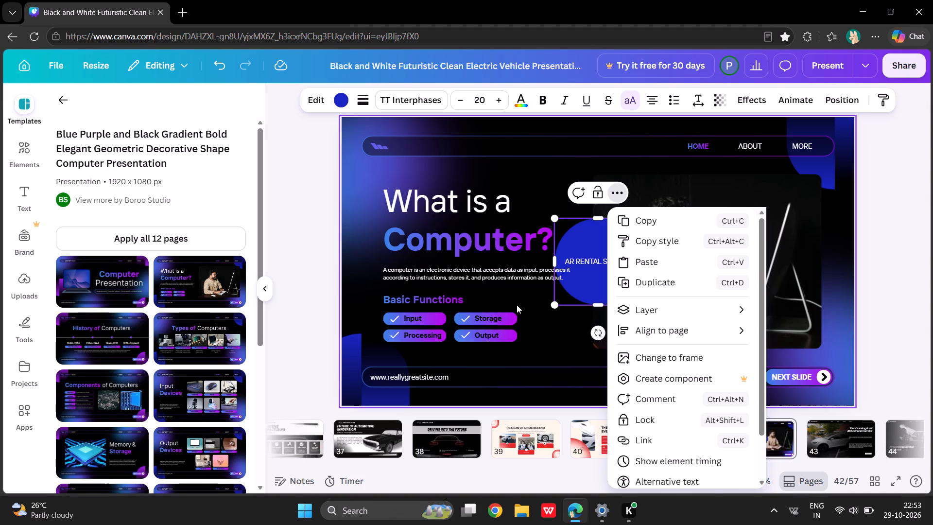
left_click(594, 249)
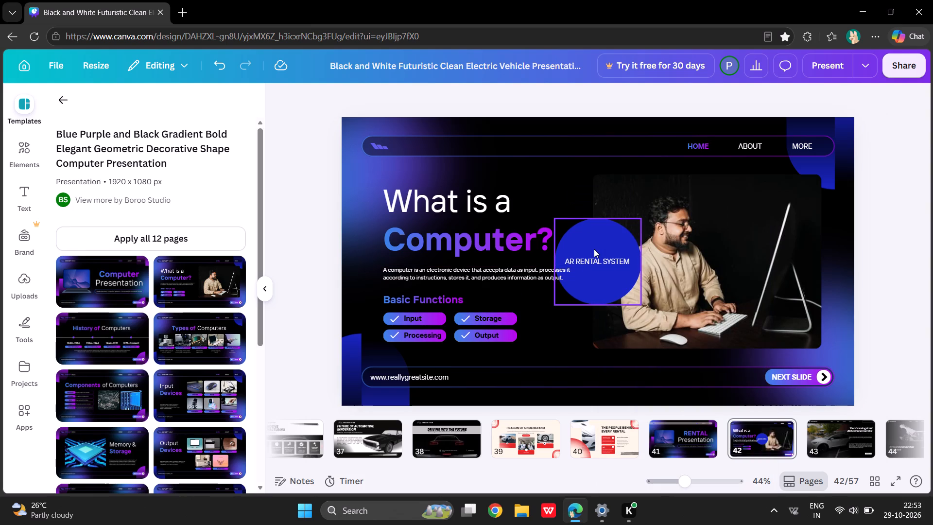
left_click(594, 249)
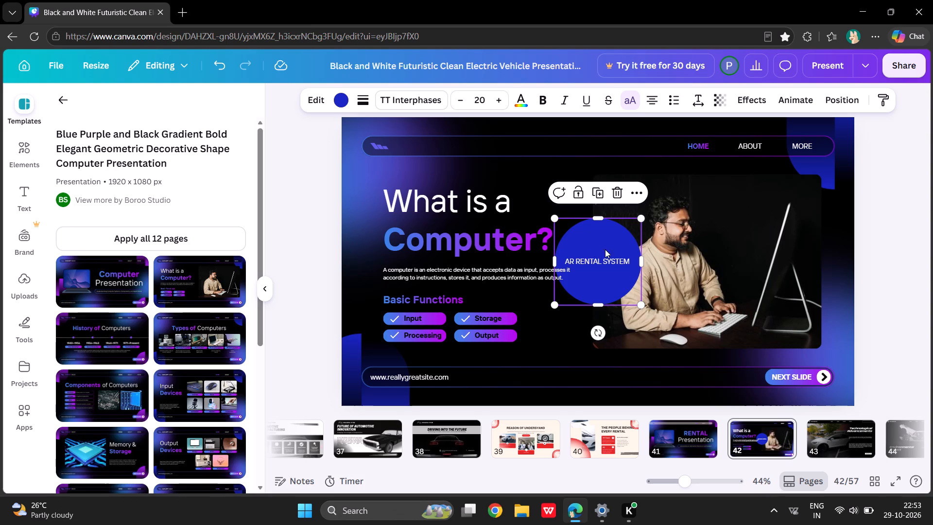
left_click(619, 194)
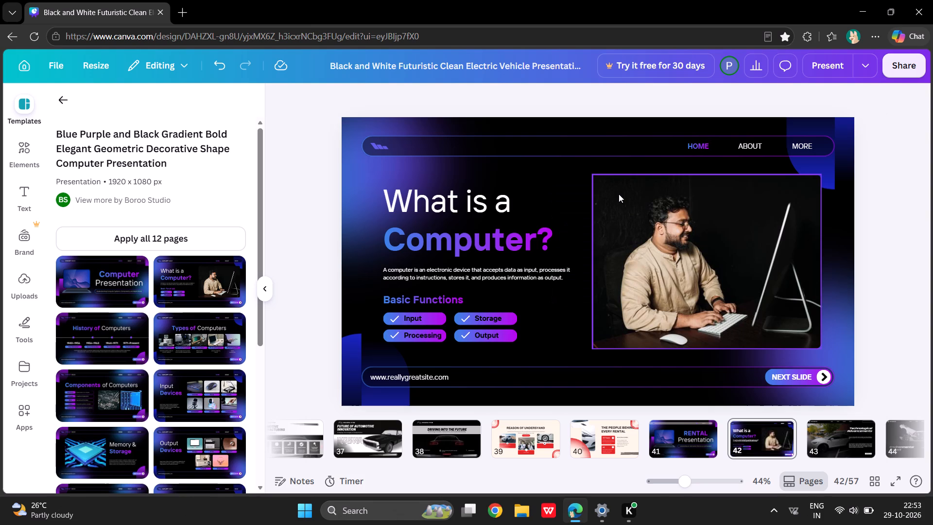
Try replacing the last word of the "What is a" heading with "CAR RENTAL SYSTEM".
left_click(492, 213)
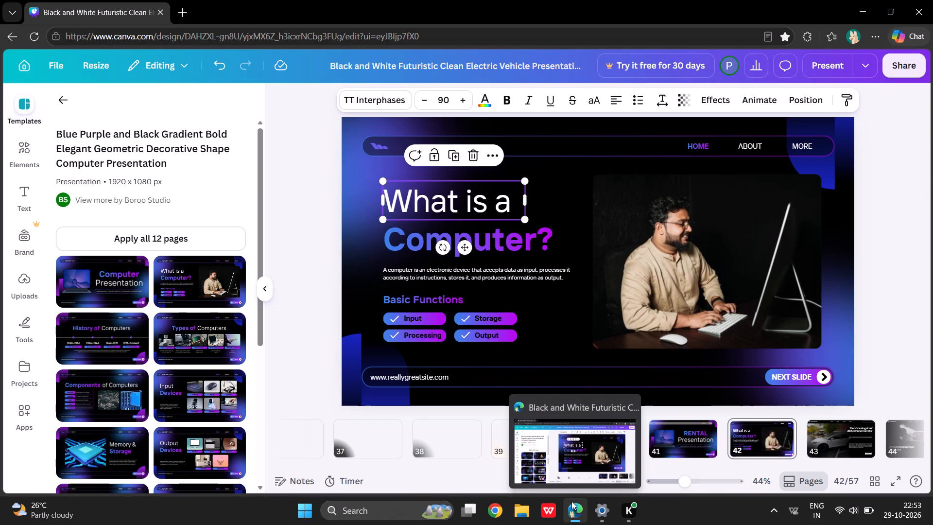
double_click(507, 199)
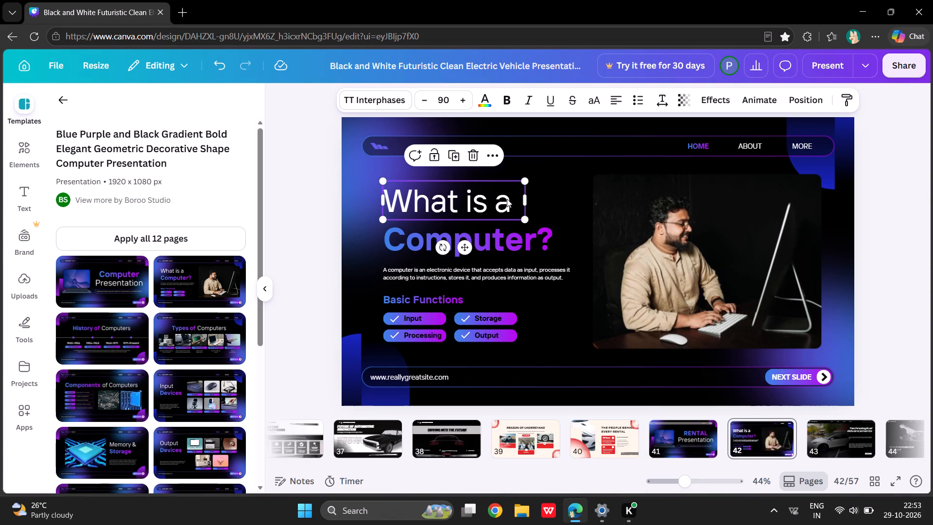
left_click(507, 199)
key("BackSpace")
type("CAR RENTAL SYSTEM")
Clear all the text from the white heading that begins with "What is".
key("BackSpace")
key("BackSpace")
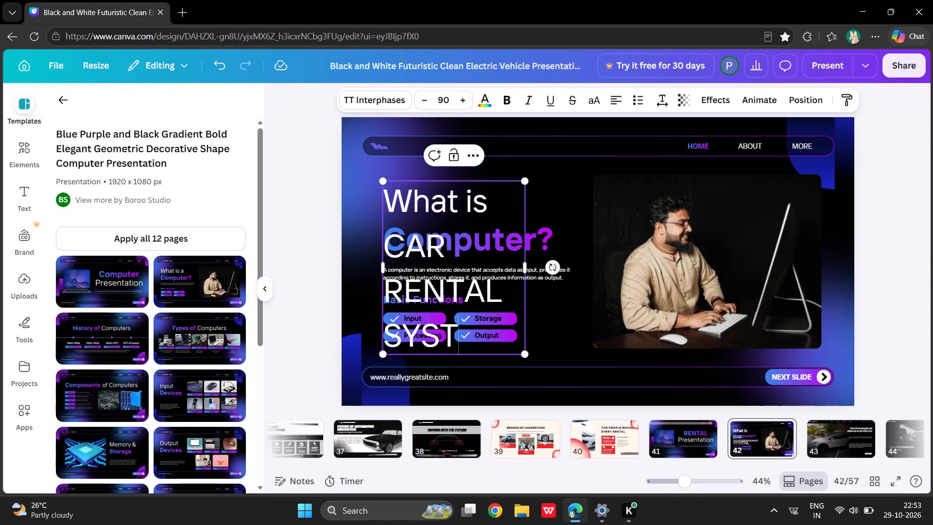
key("BackSpace")
key("BackSpace")
key("BackSpace")
key("BackSpace")
key("BackSpace")
key("BackSpace")
key("BackSpace")
key("BackSpace")
key("BackSpace")
key("BackSpace")
key("BackSpace")
key("BackSpace")
key("BackSpace")
key("BackSpace")
key("BackSpace")
key("BackSpace")
key("BackSpace")
key("BackSpace")
key("BackSpace")
key("BackSpace")
key("BackSpace")
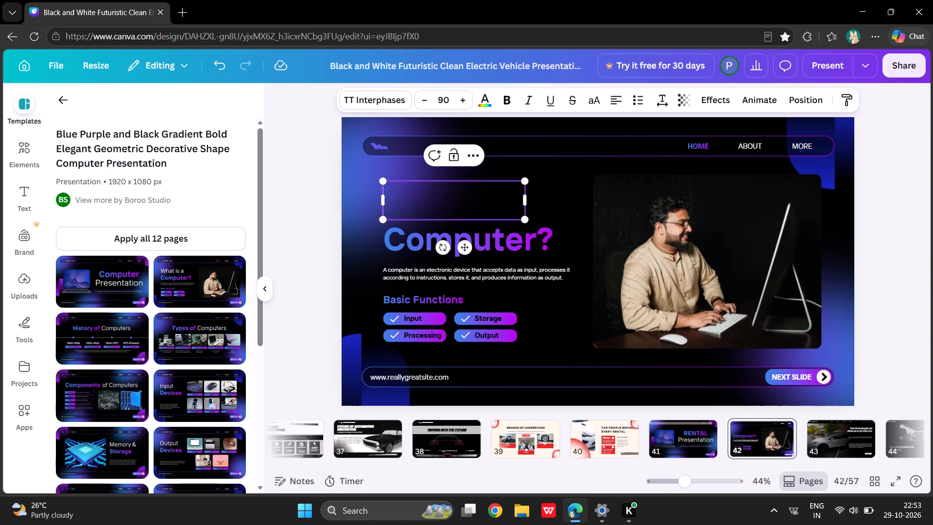
Replace the gradient heading "Computer?" with "CAR RENTAL".
double_click(516, 240)
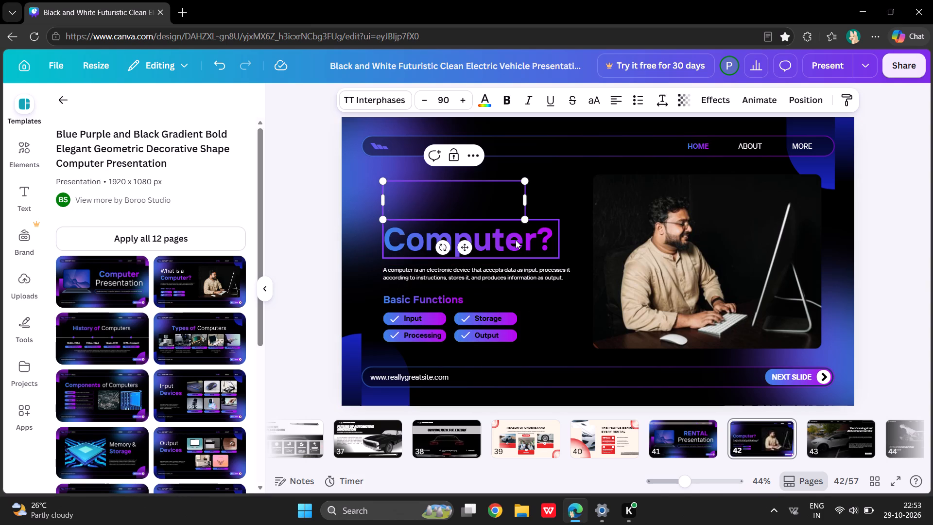
key("BackSpace")
type("CAR REN")
type("TAL")
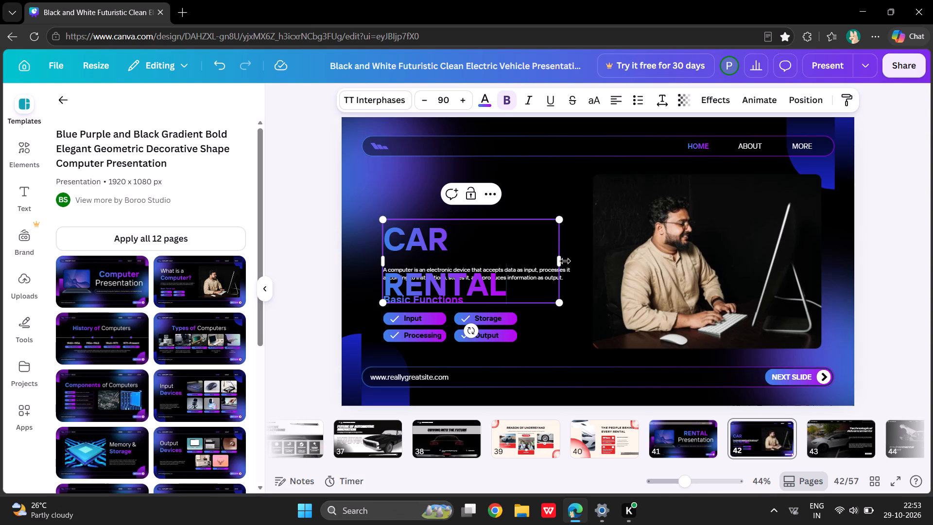
Widen the "CAR RENTAL" heading's text box so the heading fits on a single line.
left_click_drag(562, 259, 595, 258)
left_click(540, 337)
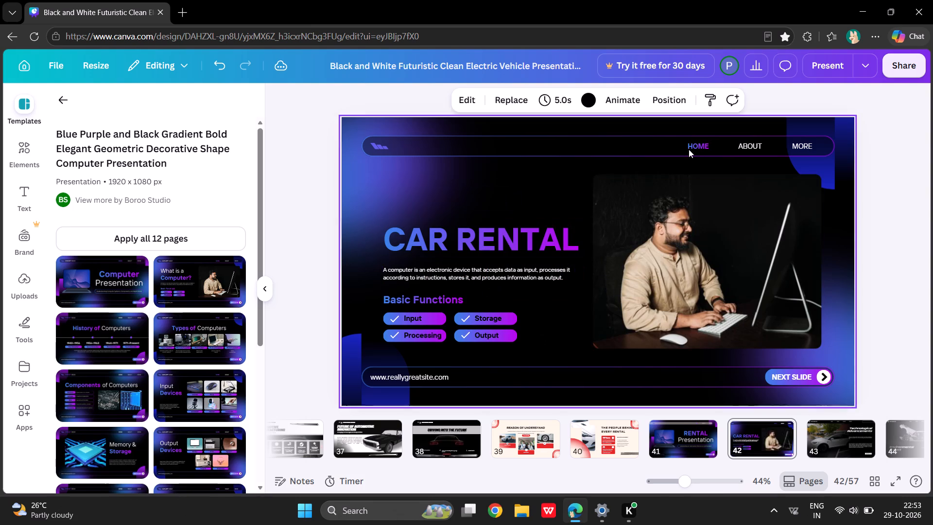
Replace the paragraph below the heading with "THIS IS THE CAR RENTAL SYSSTEM BLUE PURPPLE AND BLACK GRADIENT BOLD ELEGANT GEOMETRIC DECORATRIC SHAPE COMPUTER PRESENTAAION".
double_click(507, 279)
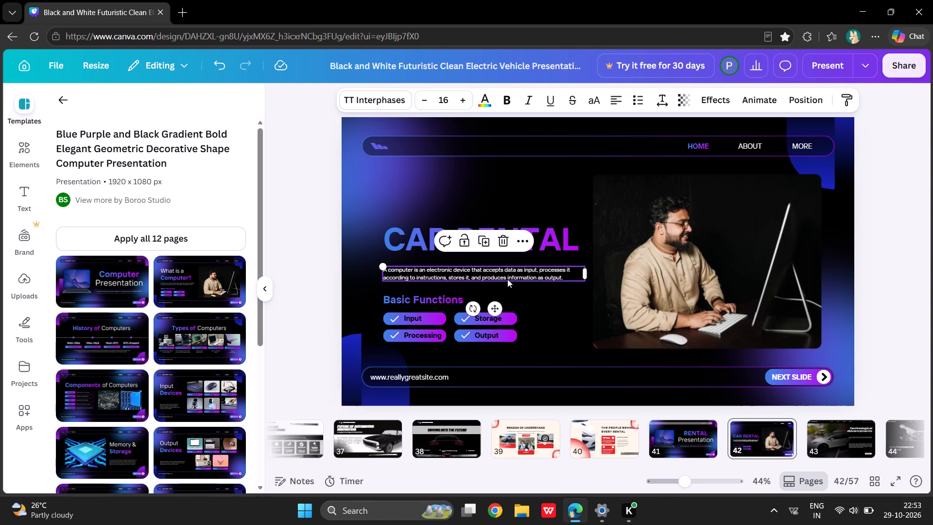
key("BackSpace")
type("THIS IS THE CAR RENTA")
type("L SYSSTEM")
key("space")
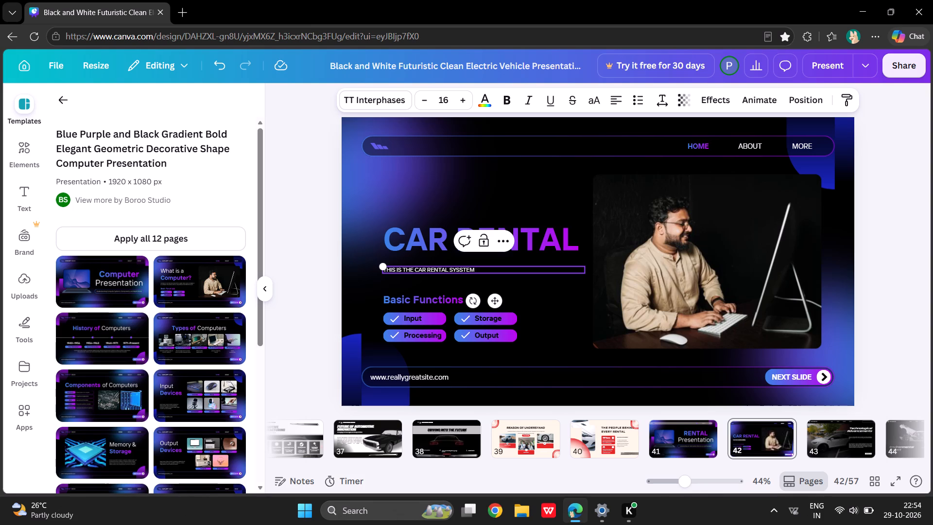
key("space")
type("BLUE")
key("space")
type("PURP")
type("PLE AND BLACK")
key("space")
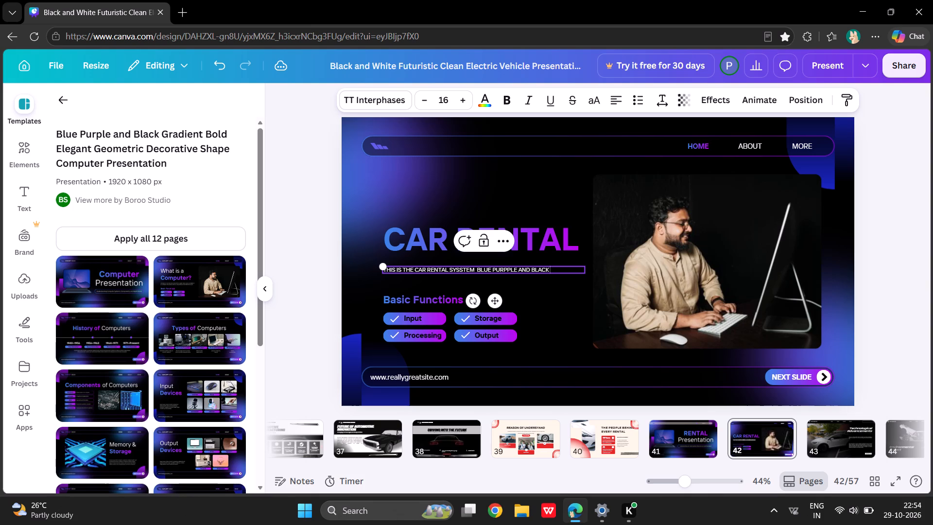
type("GRADI")
type("ENT")
key("space")
type("BOLD ELE")
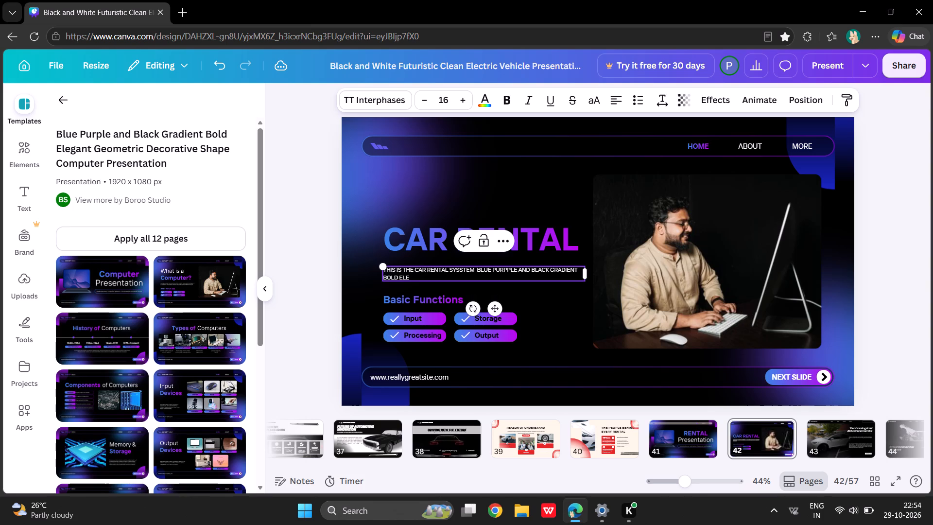
type("GANT")
key("space")
type("GEOM")
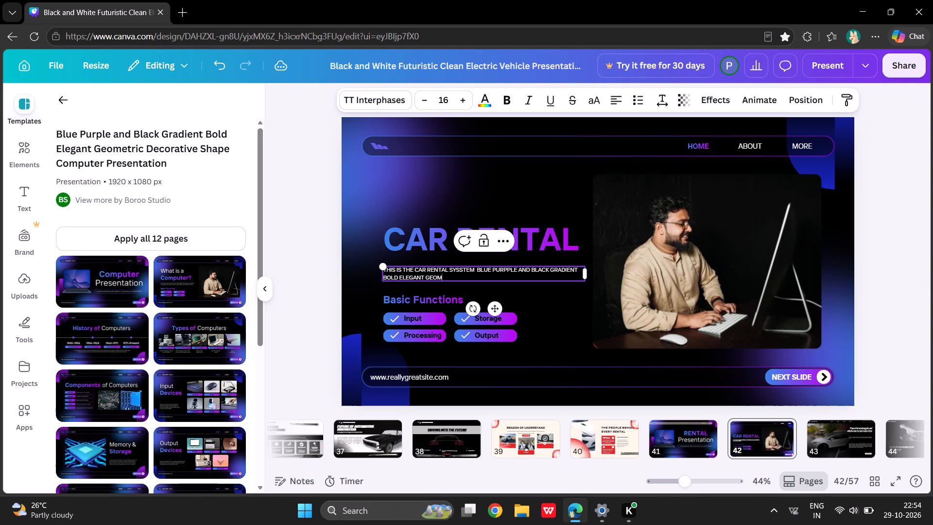
type("ETRIC")
key("space")
type("DE")
type("CORAT")
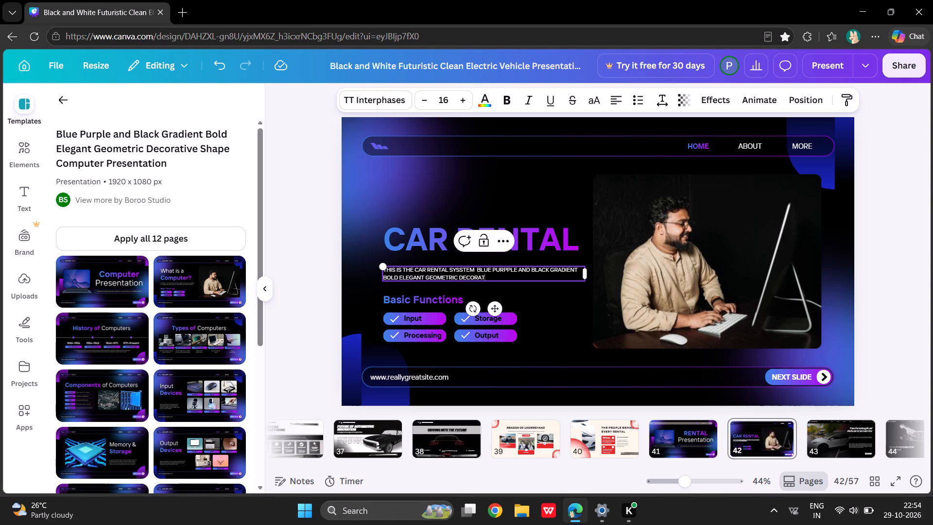
type("RIC")
key("space")
type("SHAPE")
key("space")
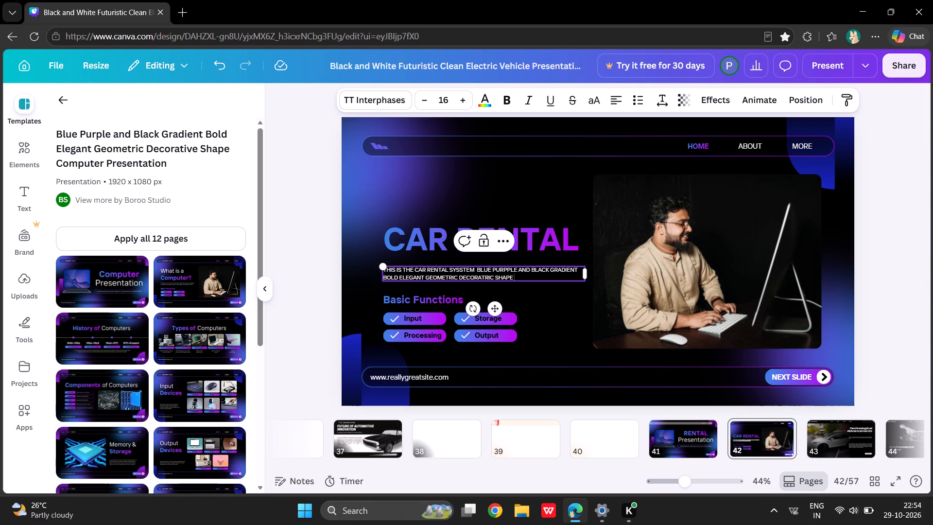
type("COMPUTER")
key("space")
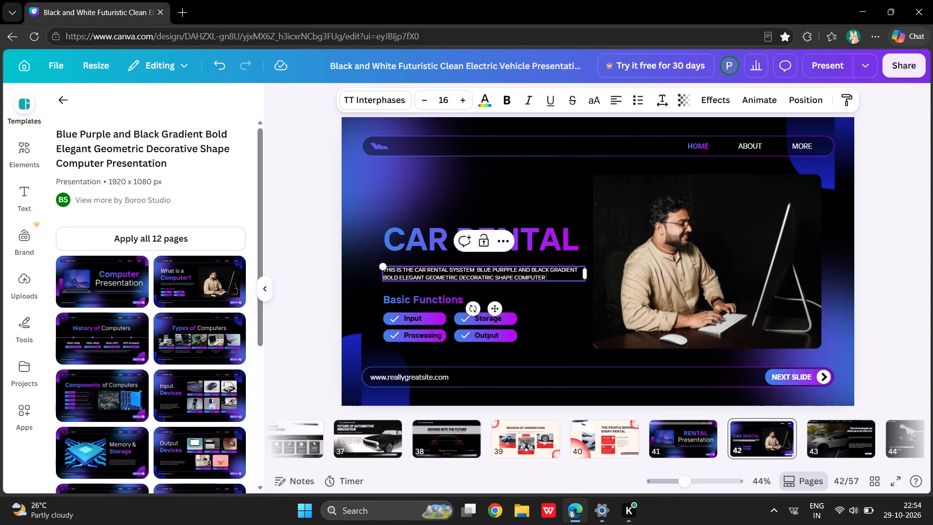
type("PRESENTAAION")
key("space")
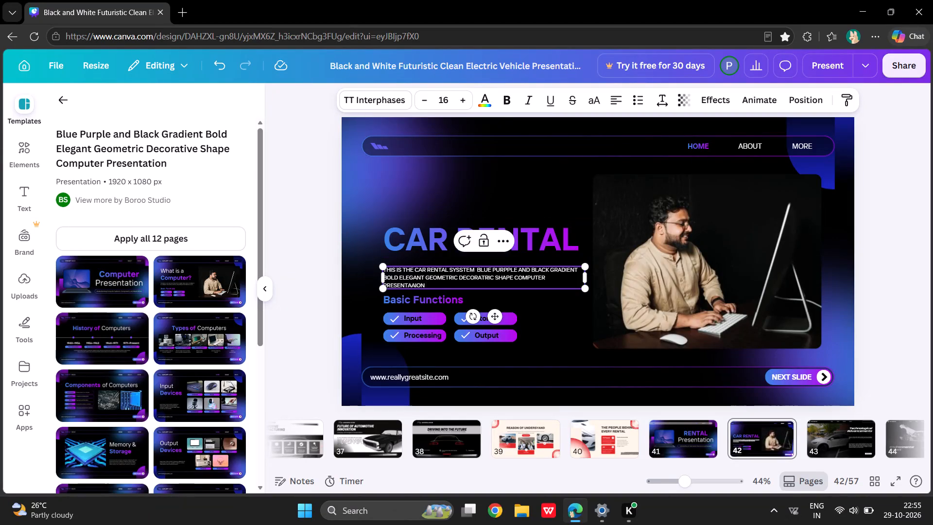
Under Basic Functions, change the "Input" label to "OUTPUT" and the "Storage" label to "INPUT".
left_click(431, 317)
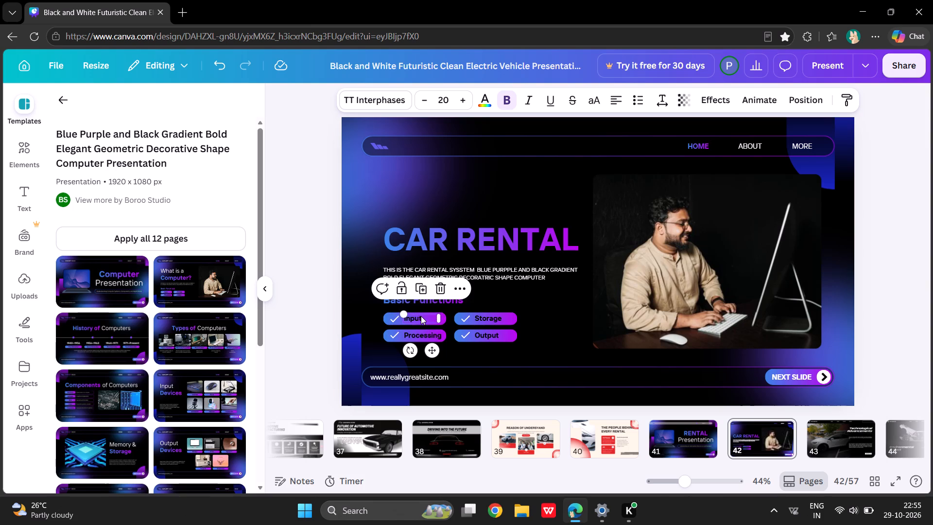
double_click(421, 316)
key("BackSpace")
key("BackSpace")
key("BackSpace")
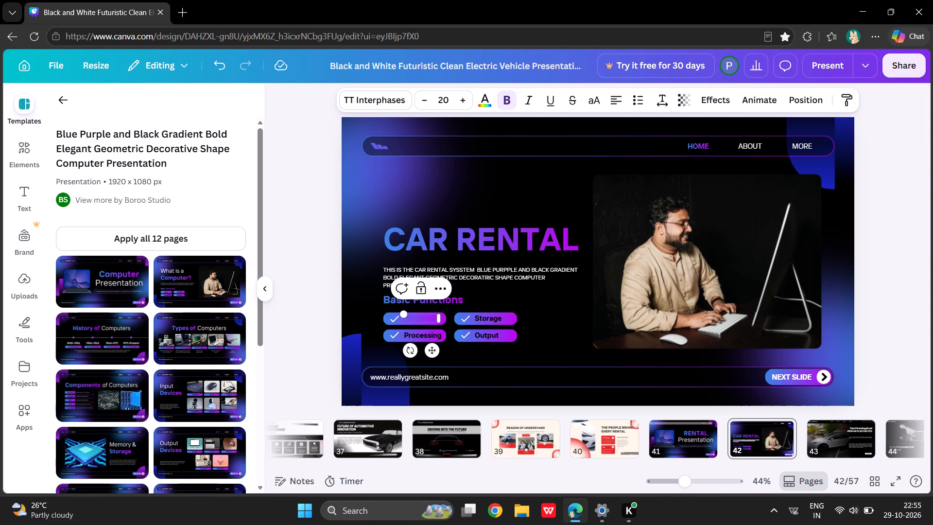
type("OUTPUT")
double_click(493, 318)
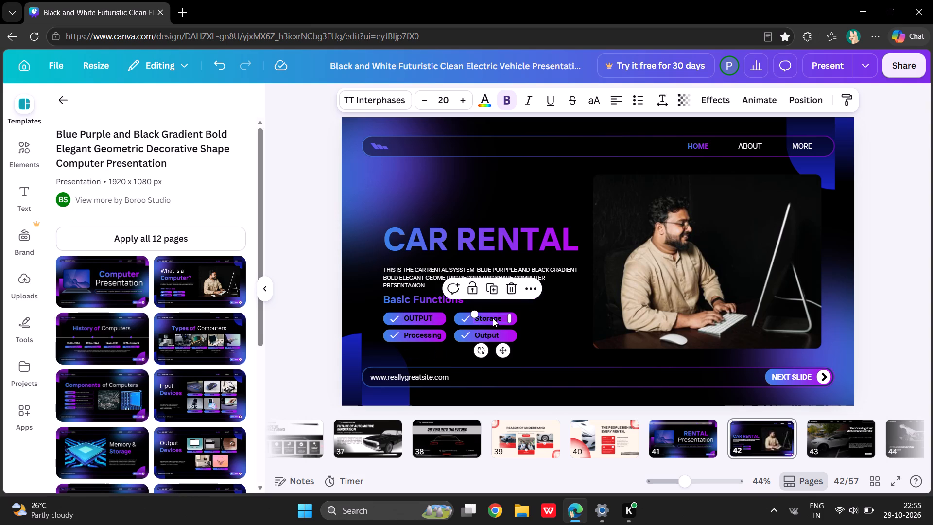
key("BackSpace")
type("INPUT")
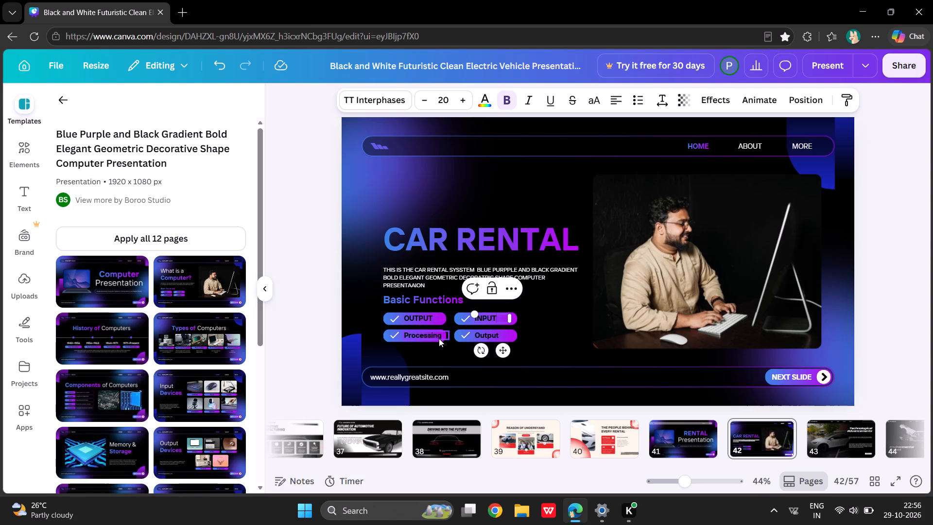
Under Basic Functions, change the "Output" label beside "Processing" to "PROCESSING" and the "Processing" label to "DATA".
double_click(498, 337)
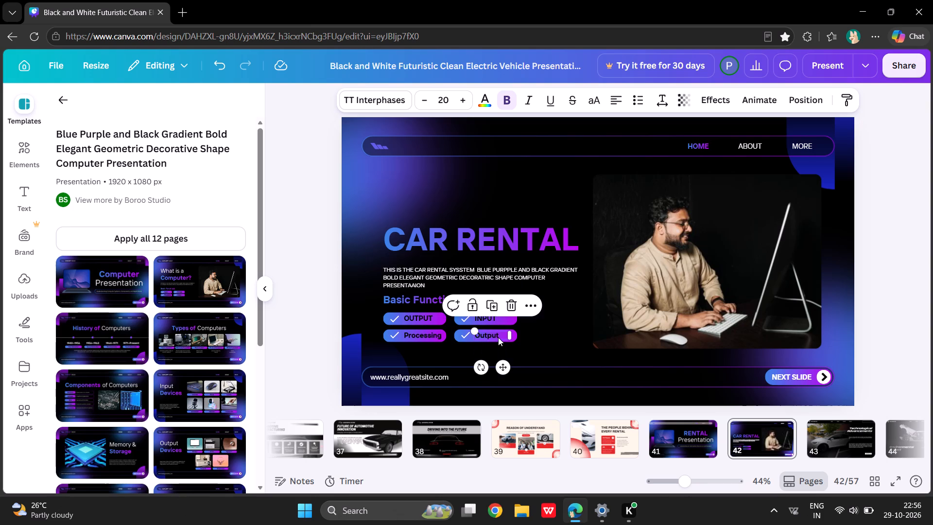
key("BackSpace")
type("PROCESSING")
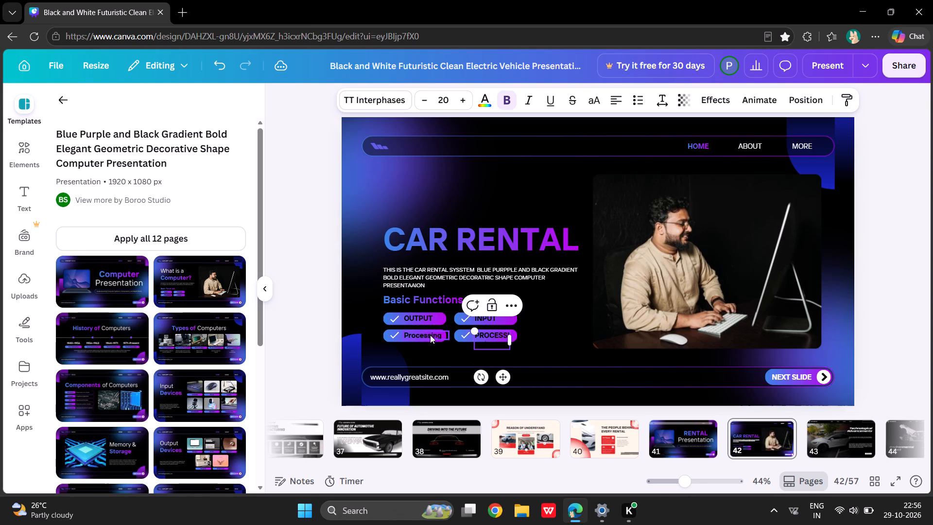
double_click(430, 335)
key("BackSpace")
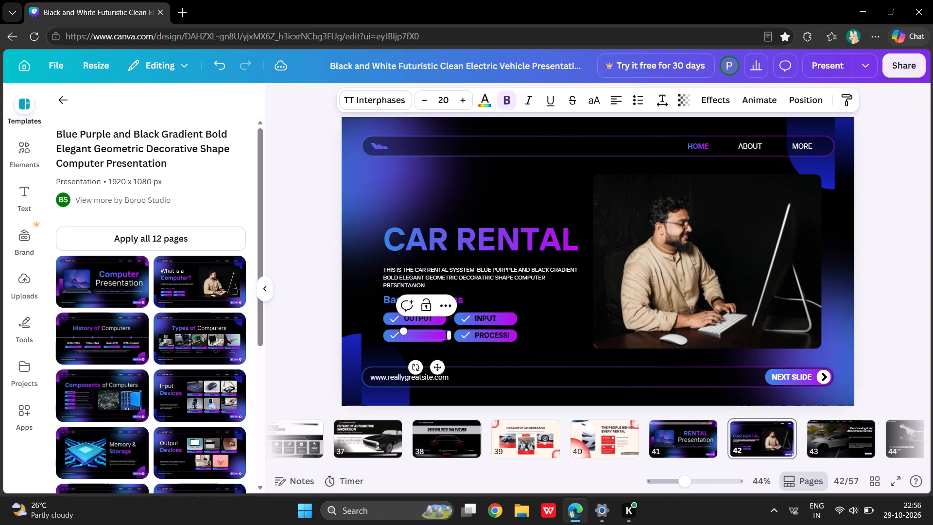
type("DA")
type("TA")
double_click(452, 376)
left_click(452, 376)
double_click(452, 376)
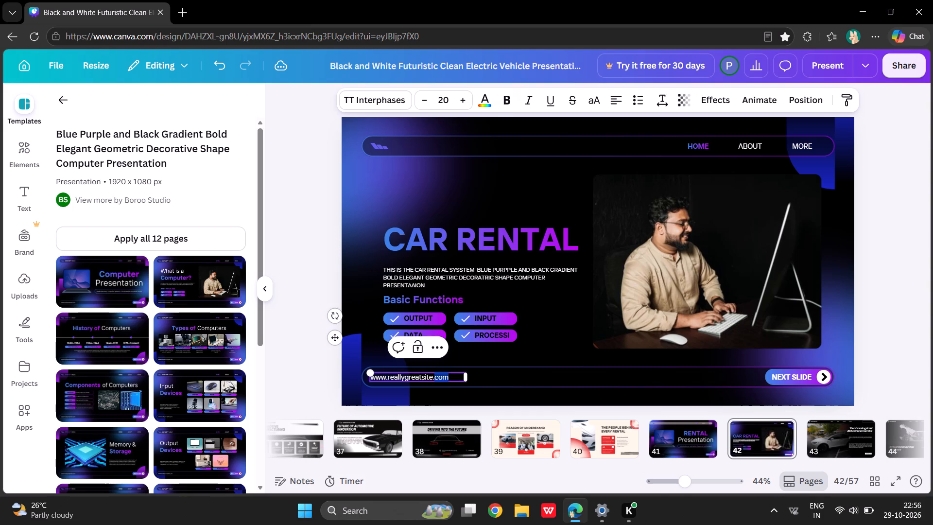
triple_click(452, 376)
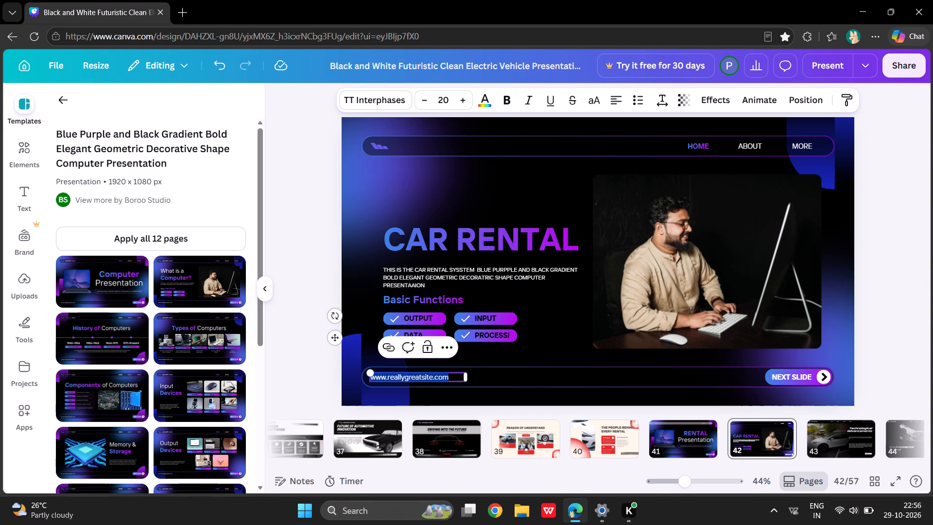
key("BackSpace")
type("WW")
key("BackSpace")
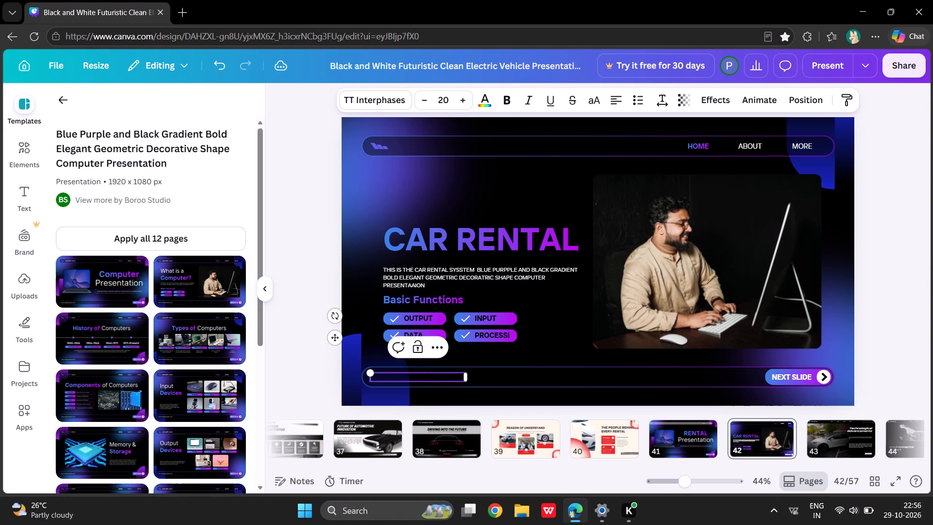
type("www")
key("period")
type("car")
key("space")
key("BackSpace")
type("rental")
type("systm.")
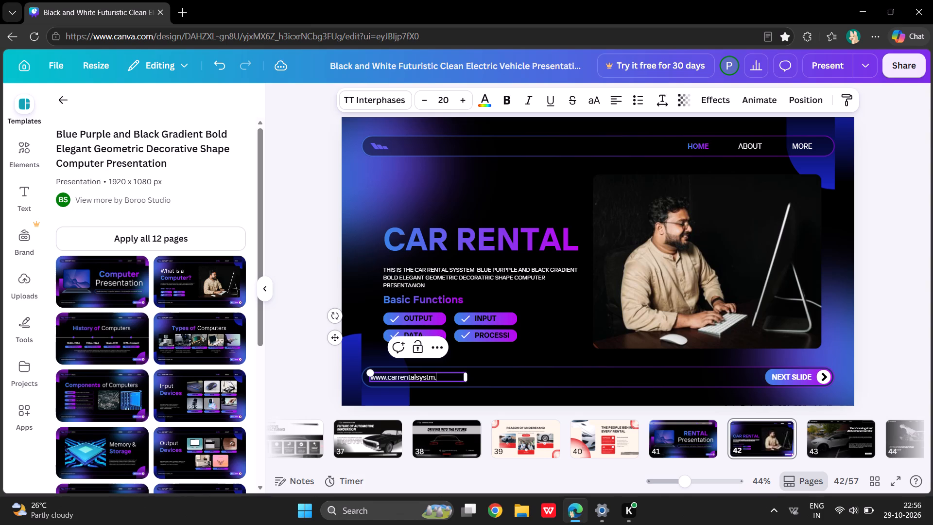
type("com")
Add the "History of Computers" template page after page 42.
left_click(80, 330)
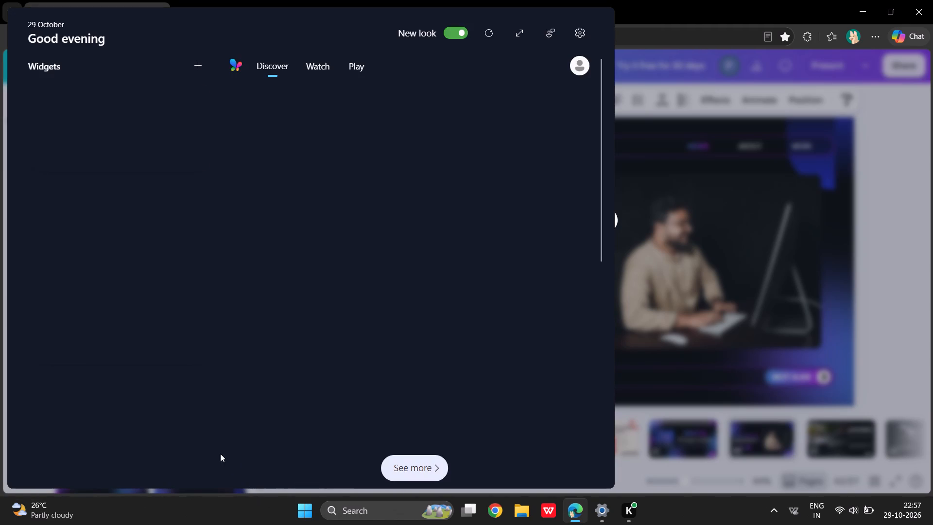
left_click(504, 307)
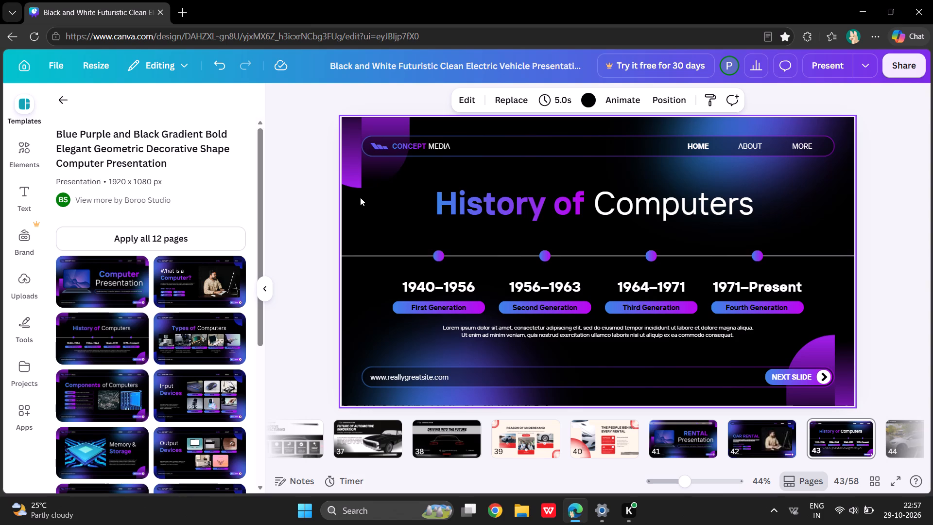
Enlarge the gradient "History of" heading slightly, to a font size of about 91.
left_click(489, 199)
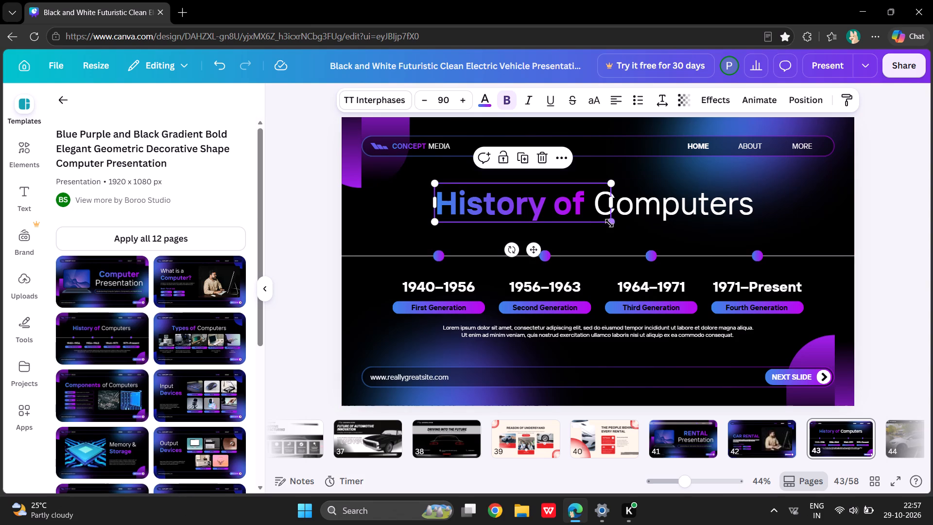
left_click_drag(613, 222, 615, 227)
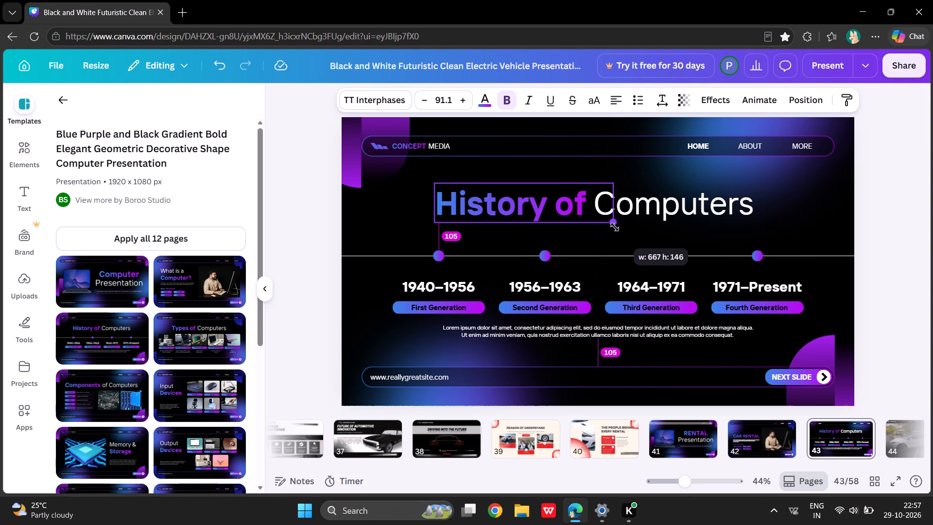
left_click_drag(615, 227, 615, 228)
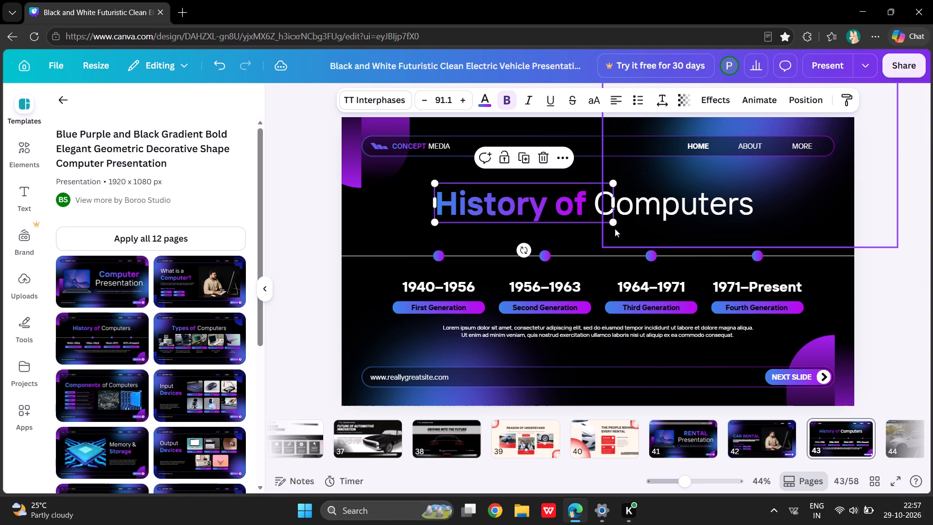
Widen the "Computers" heading's text box and enlarge the heading to a font size of about 96.
left_click(653, 215)
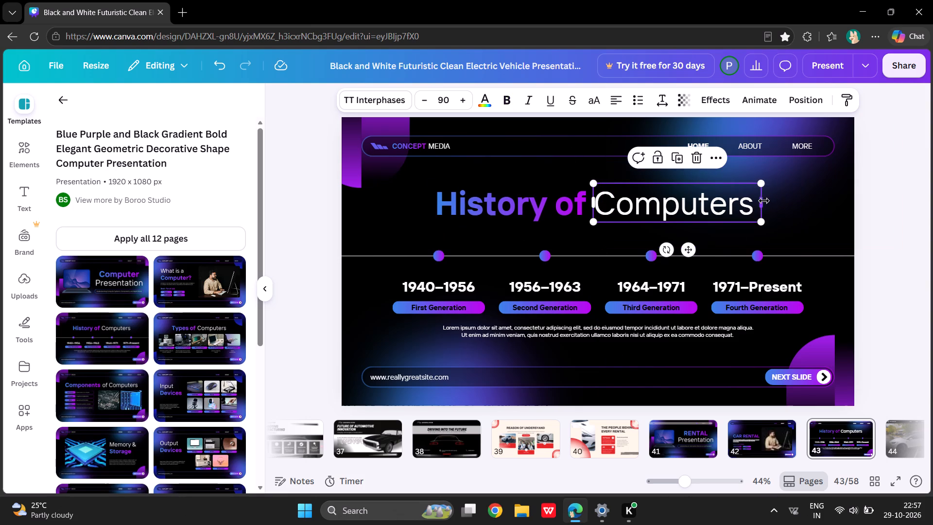
left_click_drag(763, 202, 776, 202)
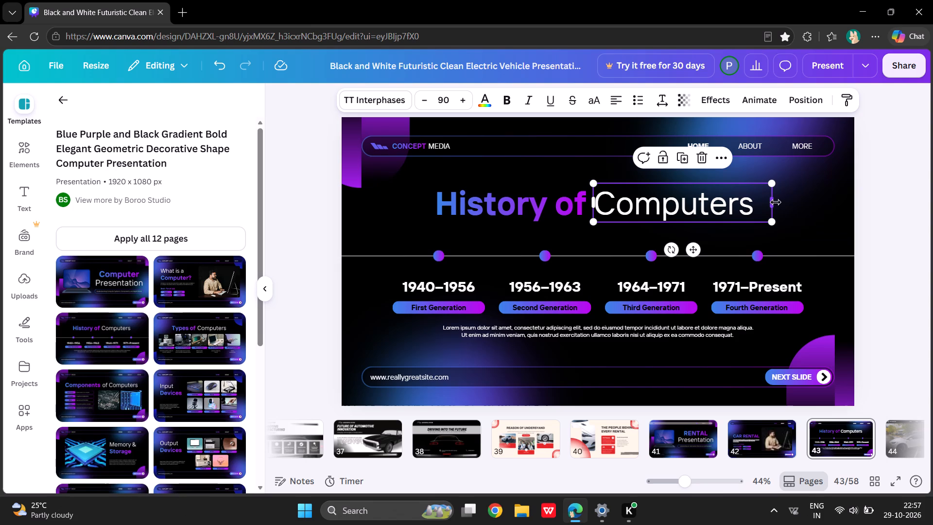
left_click_drag(776, 202, 740, 198)
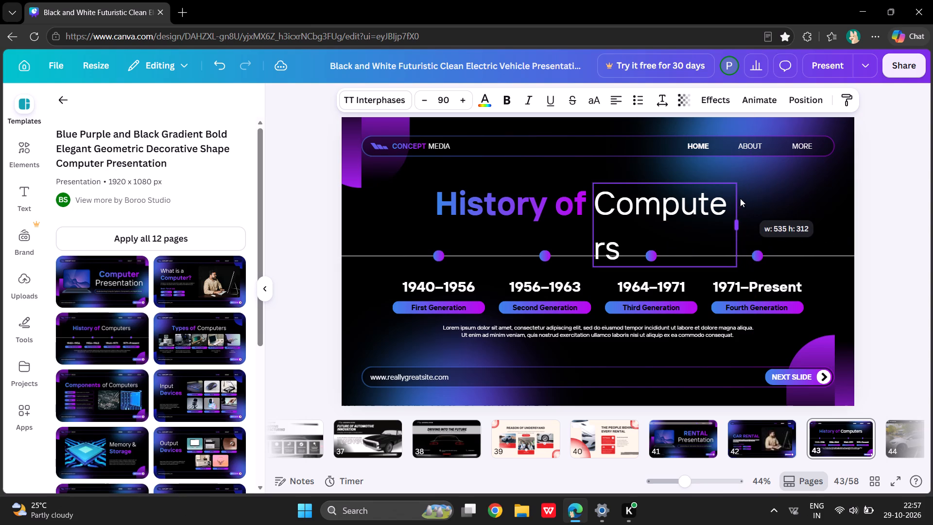
left_click_drag(740, 198, 774, 184)
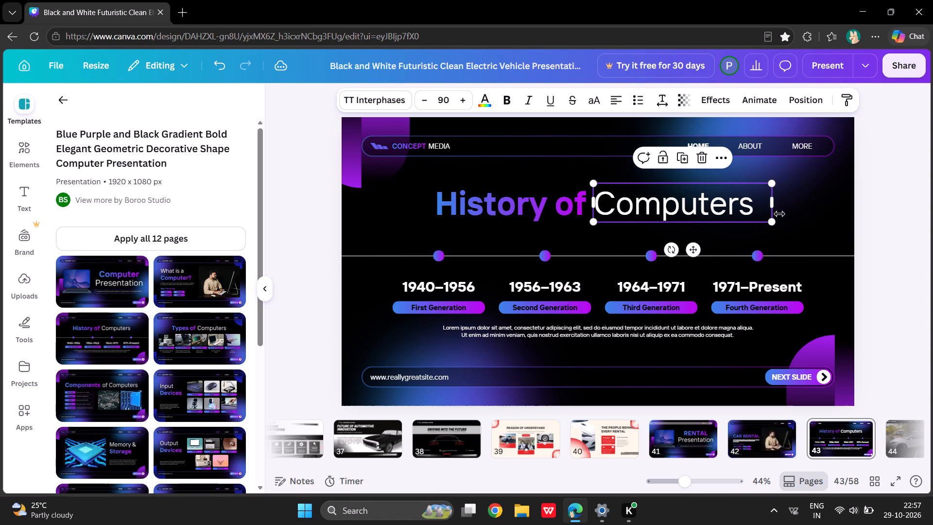
left_click_drag(771, 223, 780, 228)
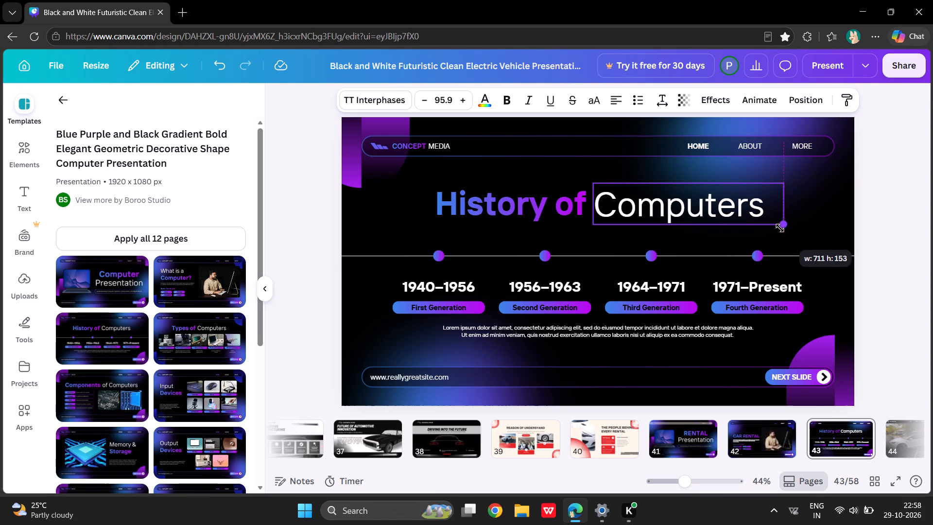
left_click_drag(780, 228, 780, 227)
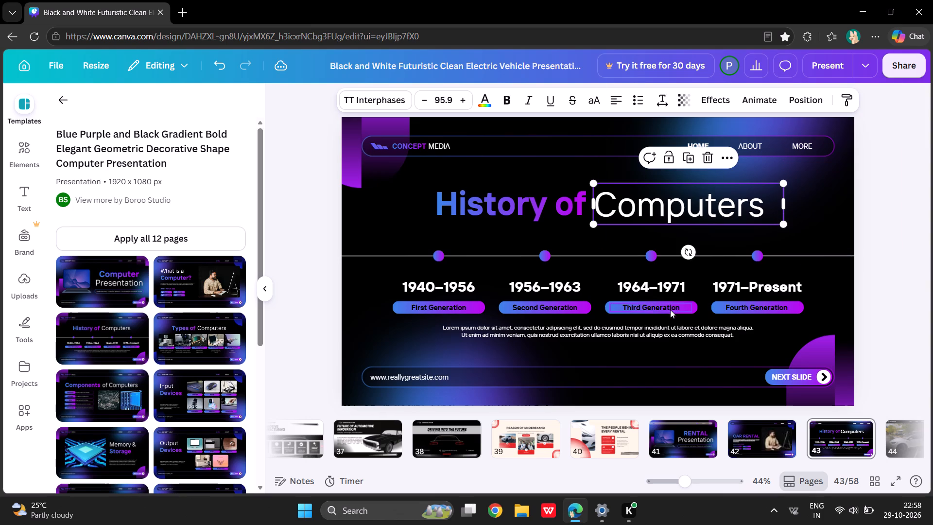
Nudge the Third, Fourth, Second and First Generation labels slightly within their gradient pills under the timeline dates.
left_click(656, 306)
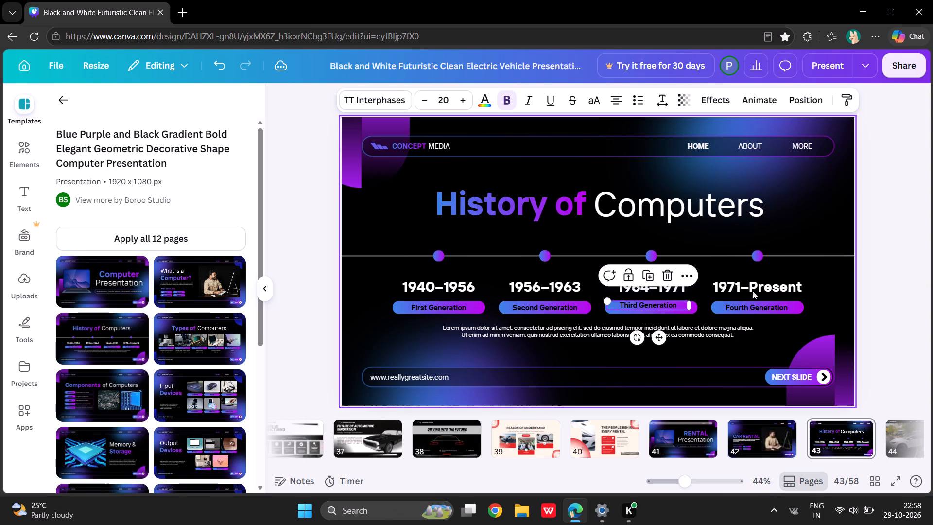
left_click(740, 302)
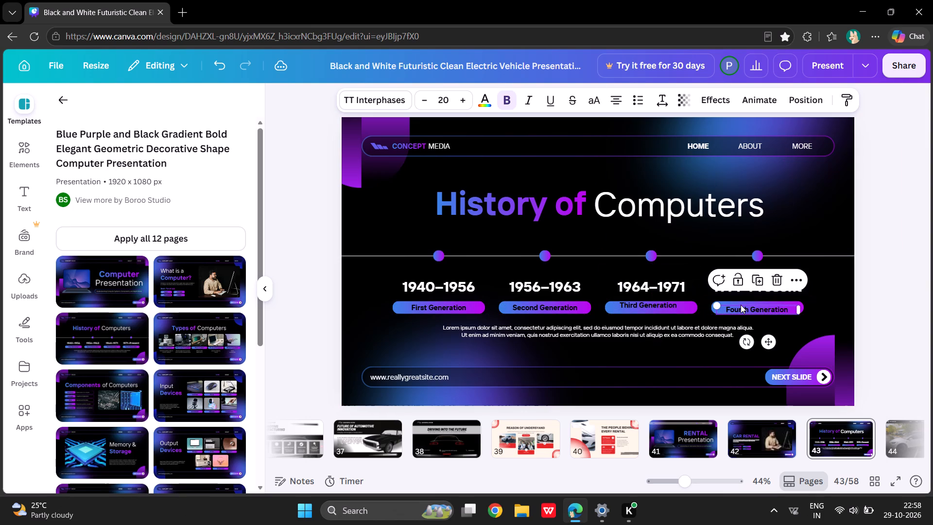
left_click(542, 303)
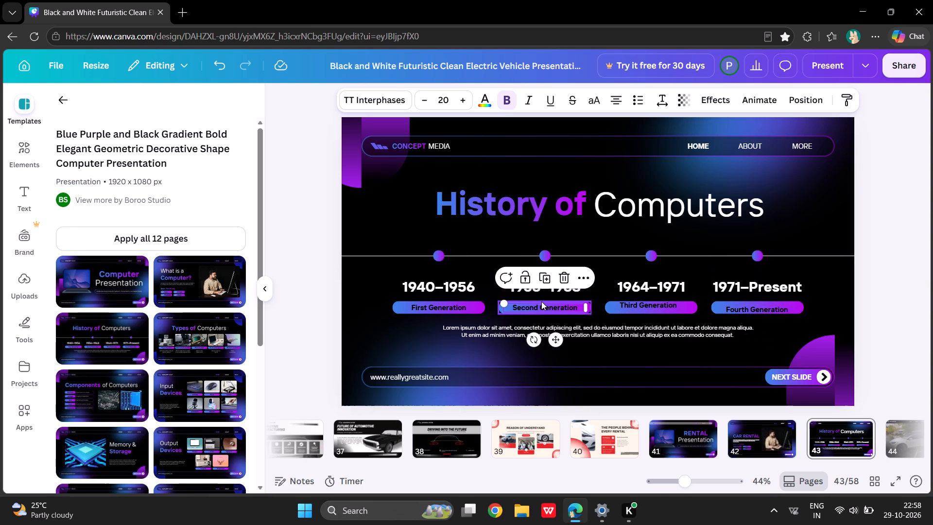
left_click_drag(435, 307, 440, 306)
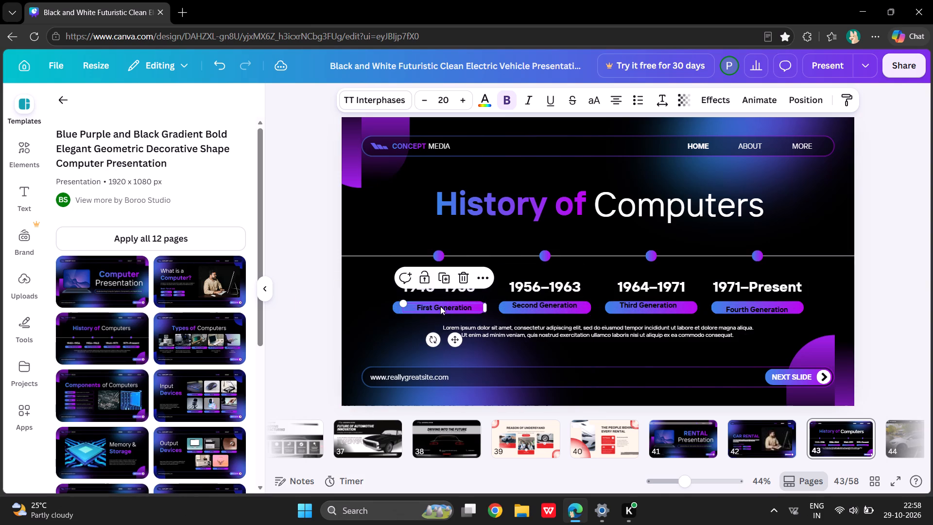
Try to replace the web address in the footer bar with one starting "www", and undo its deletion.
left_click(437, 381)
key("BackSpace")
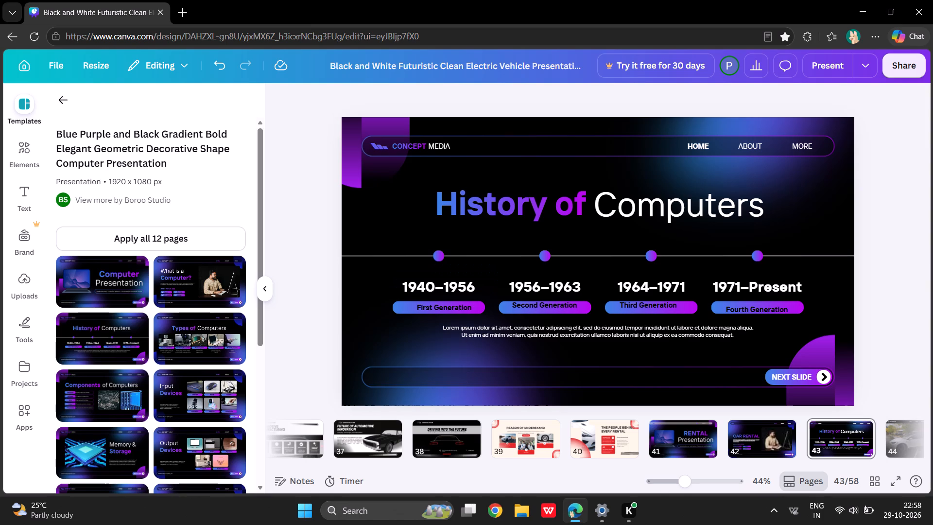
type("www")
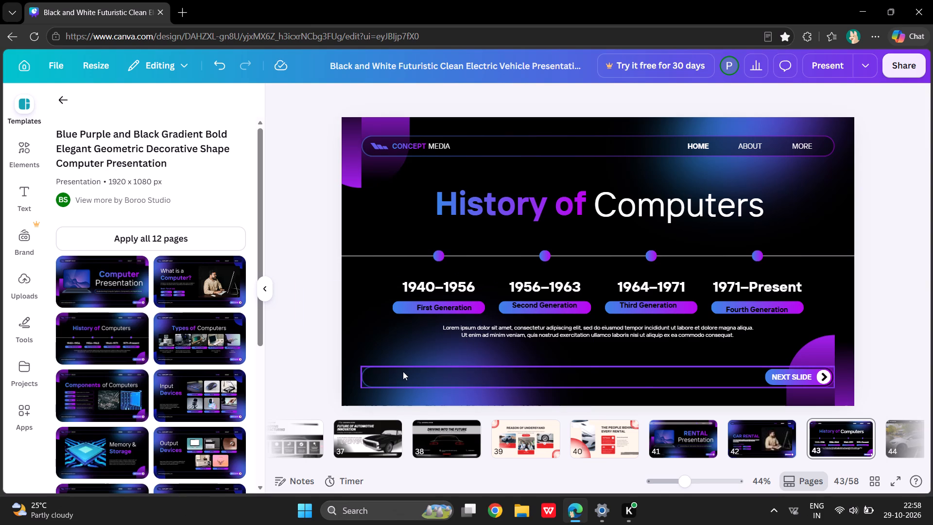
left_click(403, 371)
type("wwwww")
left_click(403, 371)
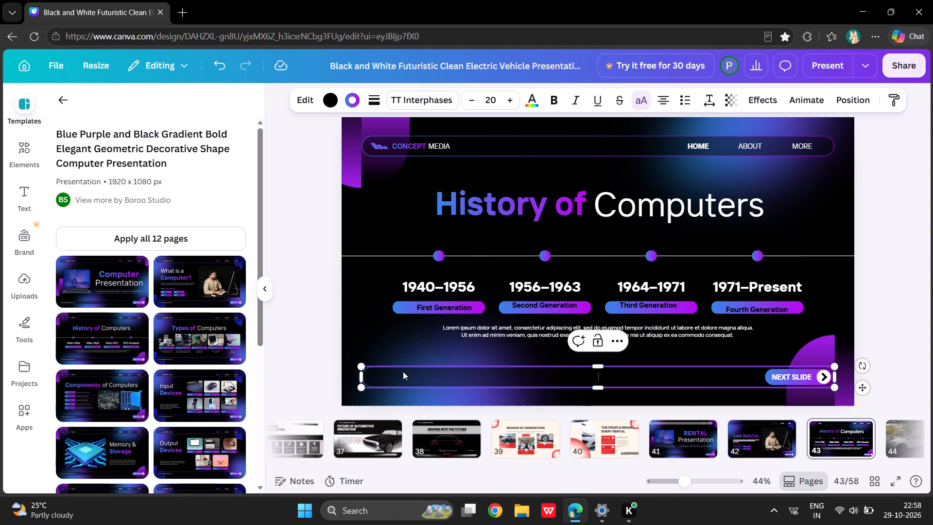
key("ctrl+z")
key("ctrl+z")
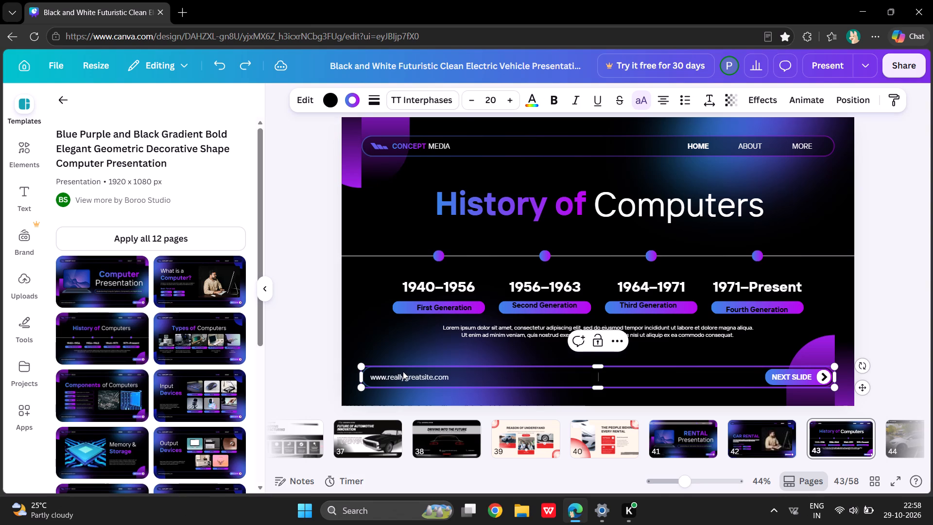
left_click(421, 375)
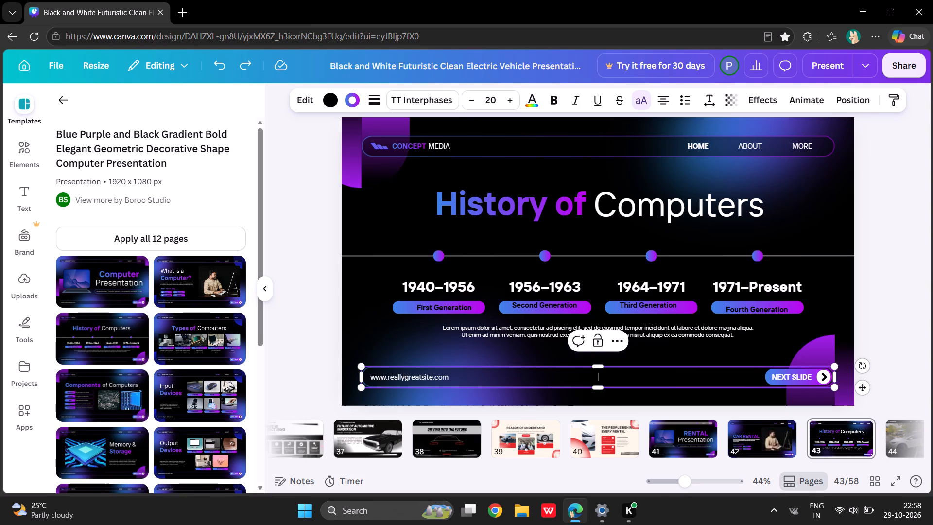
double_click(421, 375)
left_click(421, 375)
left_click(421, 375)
On page 37, "Future of Automotive Innovation", shift the black car image slightly left toward the body paragraph.
left_click(377, 443)
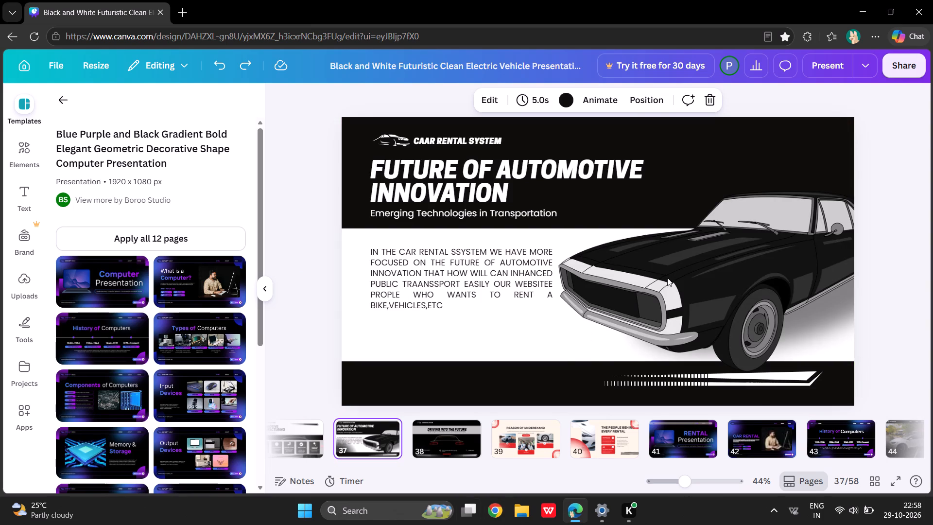
left_click_drag(673, 281, 664, 278)
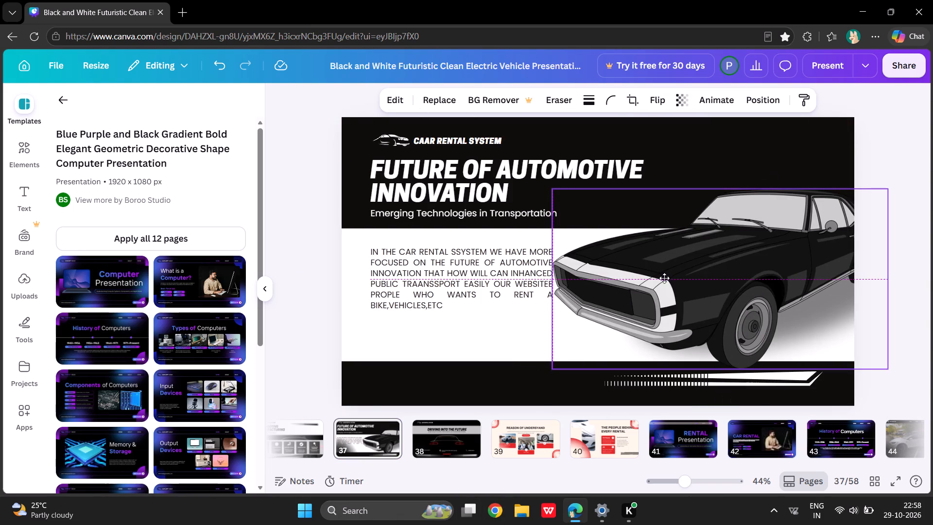
left_click_drag(664, 278, 661, 280)
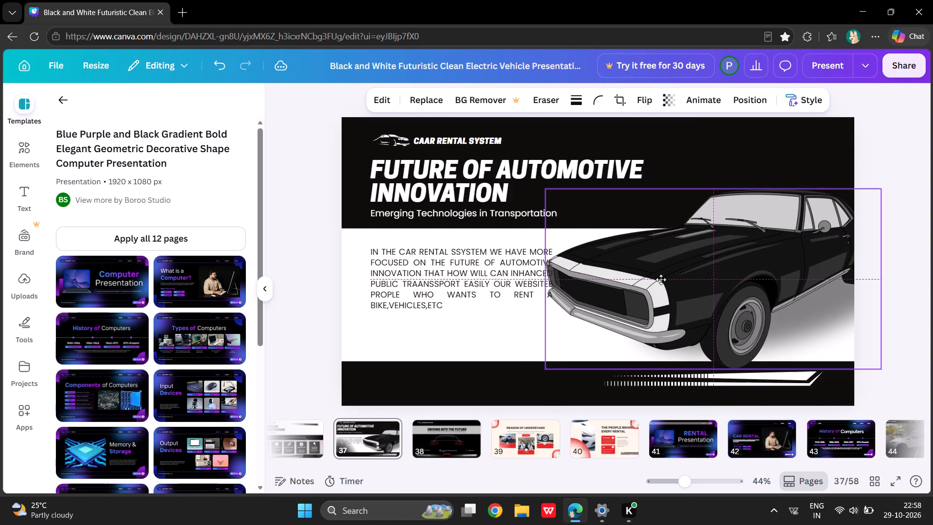
left_click_drag(661, 280, 664, 278)
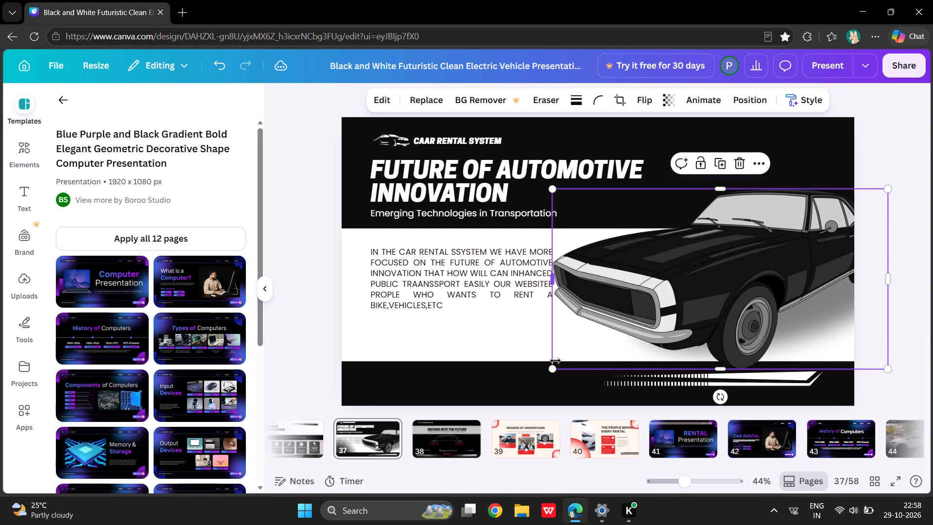
Shift the tilted shadow image under the car left so it sits further beneath the car's front.
left_click(649, 387)
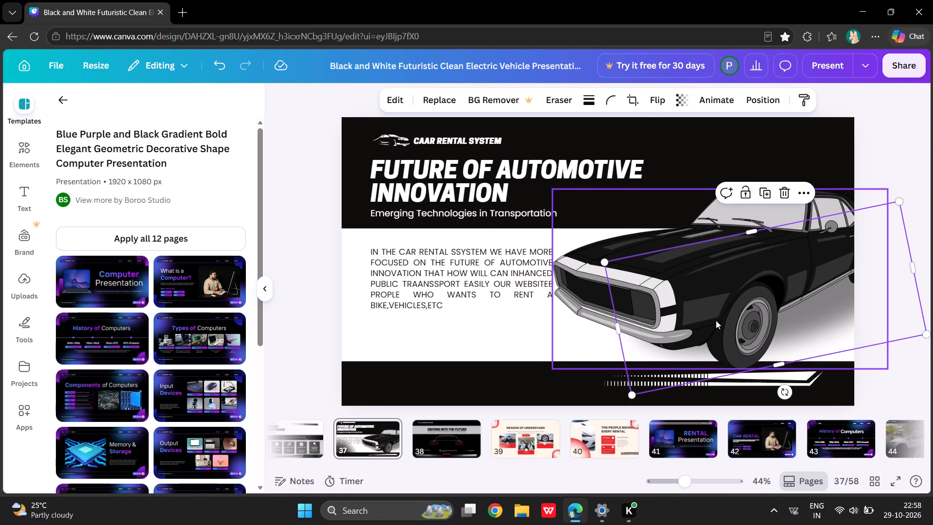
left_click_drag(726, 315, 675, 331)
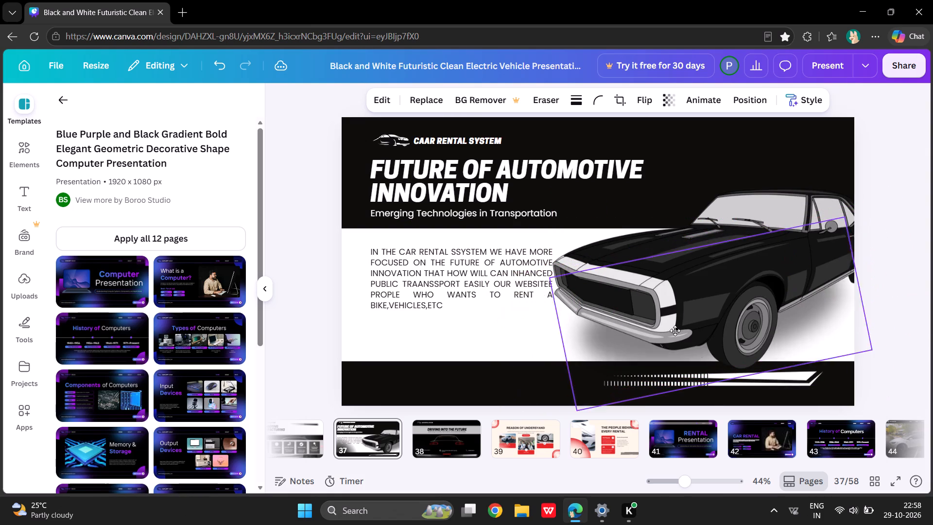
left_click_drag(675, 331, 646, 334)
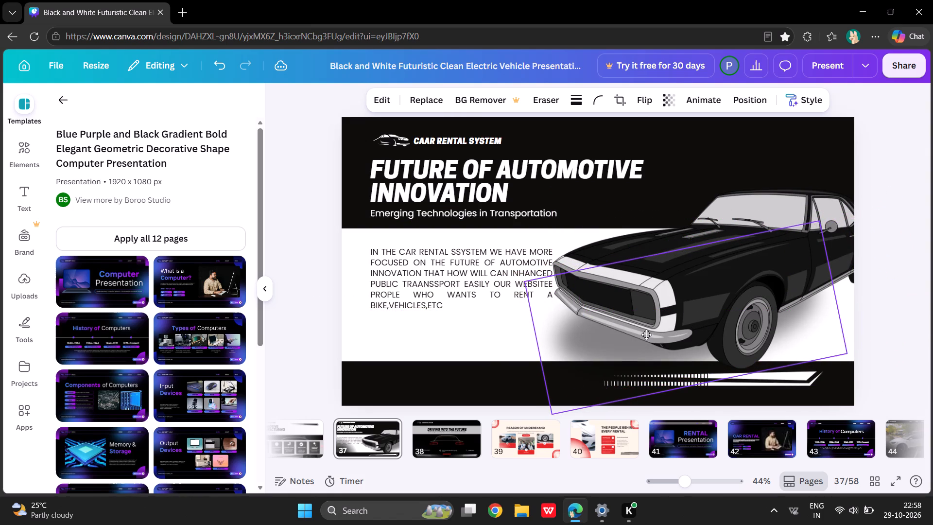
left_click_drag(646, 334, 710, 319)
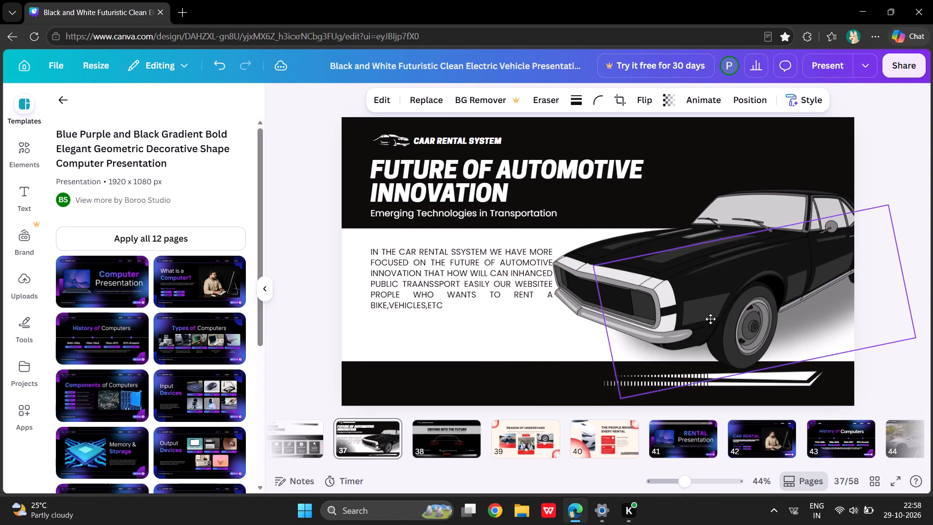
left_click_drag(710, 319, 688, 326)
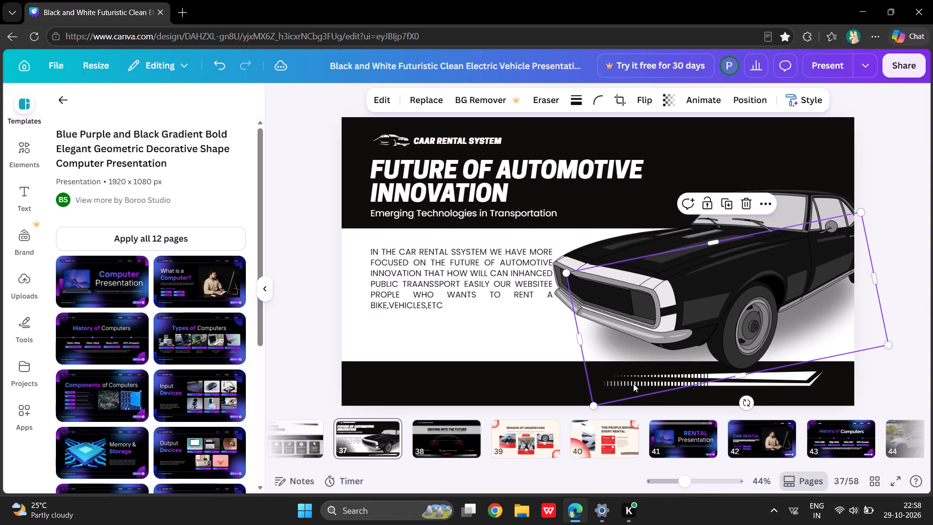
Move the white striped line graphic up to the top edge of the black band below the car.
left_click(633, 384)
left_click_drag(633, 384, 607, 365)
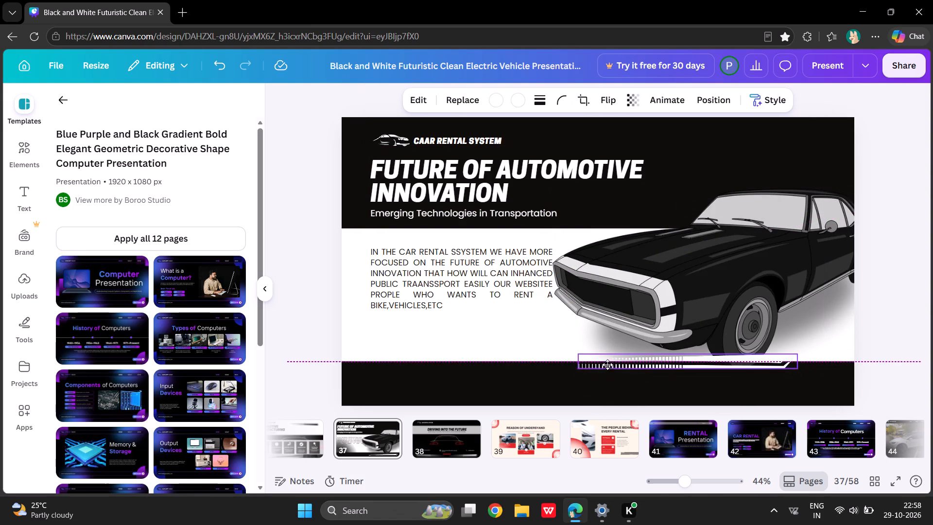
left_click_drag(607, 365, 633, 366)
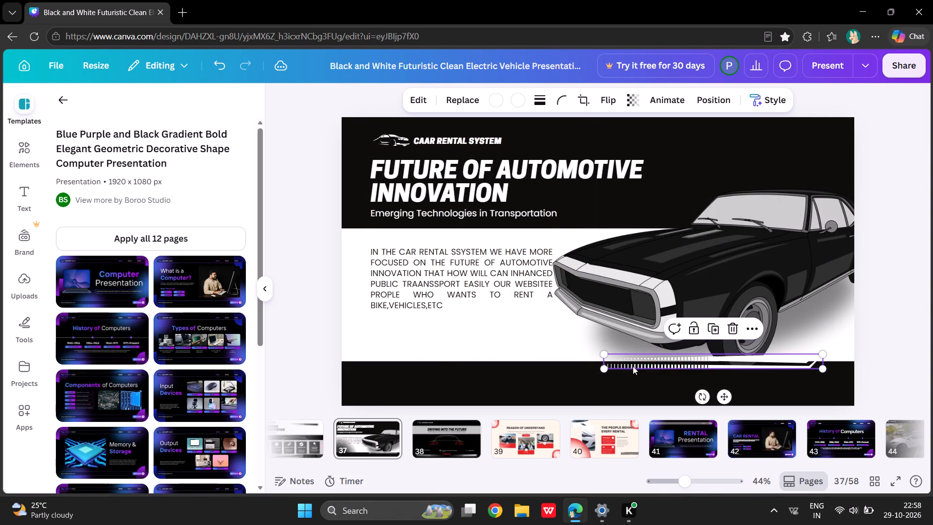
Narrow the "CAAR RENTAL SYSTEM" text box beside the car logo so the name wraps onto two lines.
left_click(447, 140)
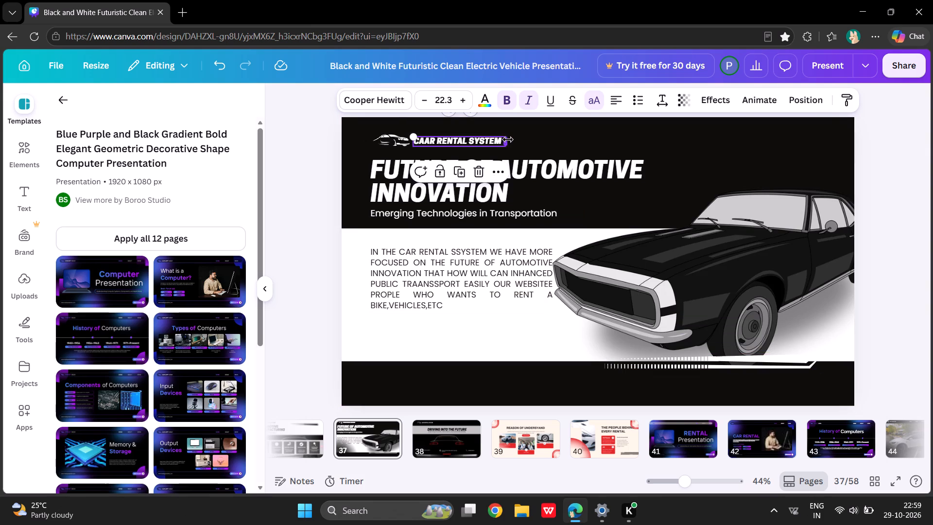
left_click_drag(508, 140, 479, 137)
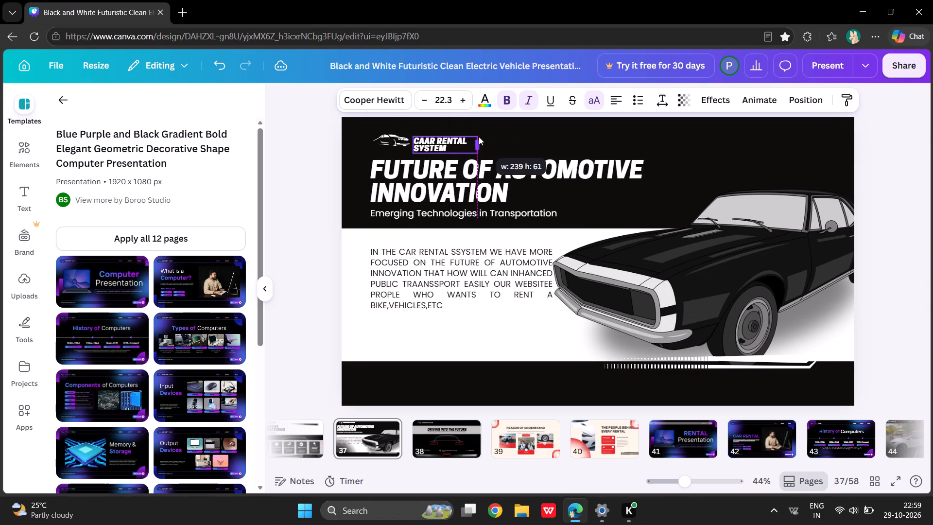
left_click_drag(479, 137, 484, 133)
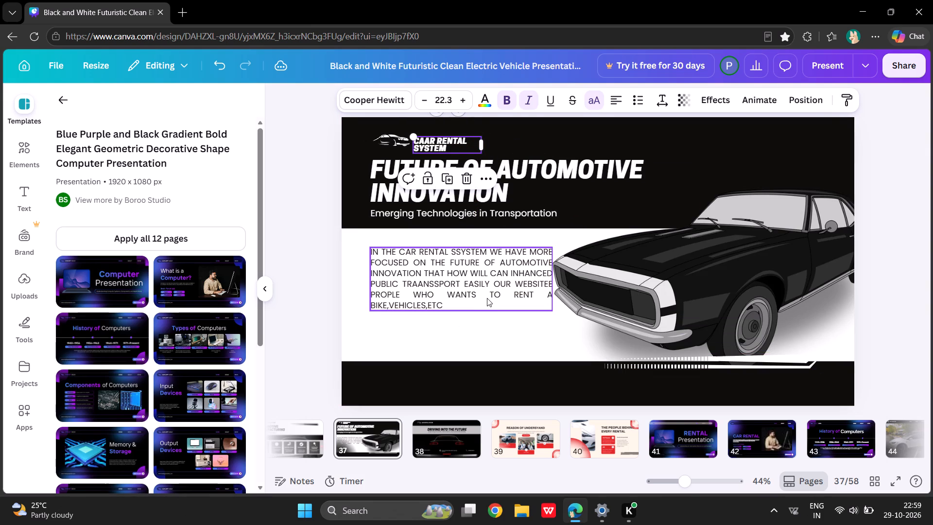
Select the body paragraph about the future of automotive innovation on page 37.
left_click(487, 297)
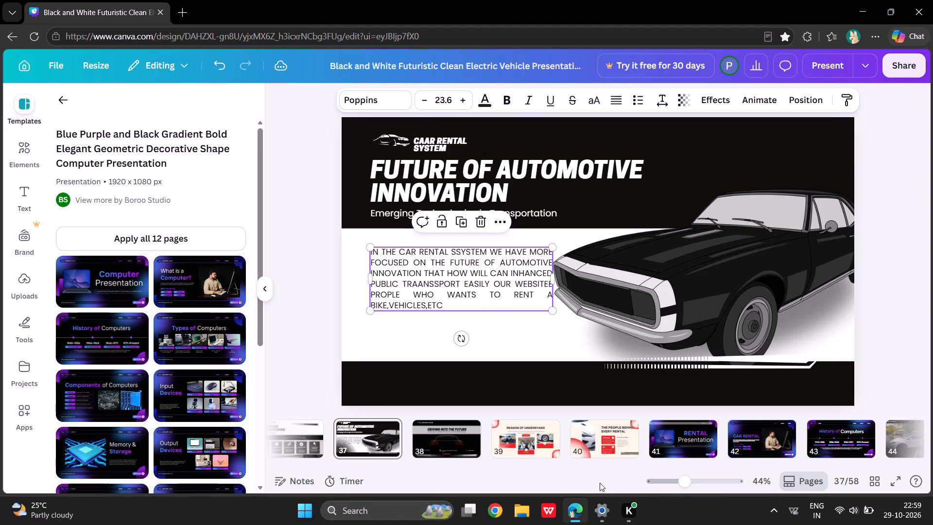
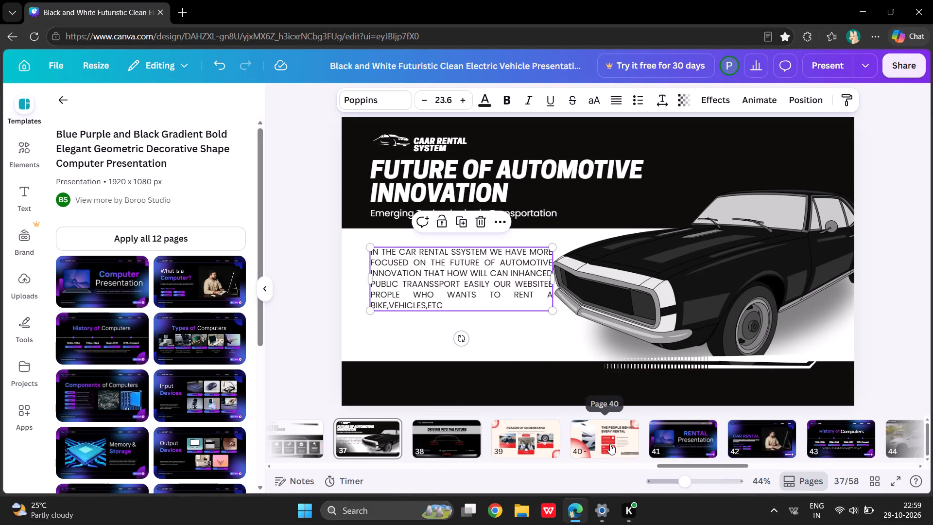
On page 41, move the laptop graphic slightly upward, closer to the navigation bar.
left_click(681, 453)
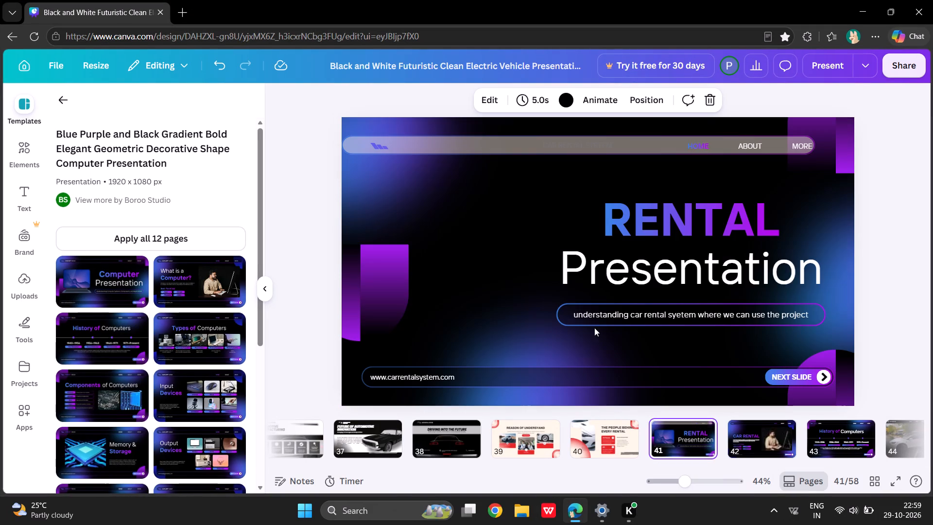
left_click_drag(480, 265, 478, 256)
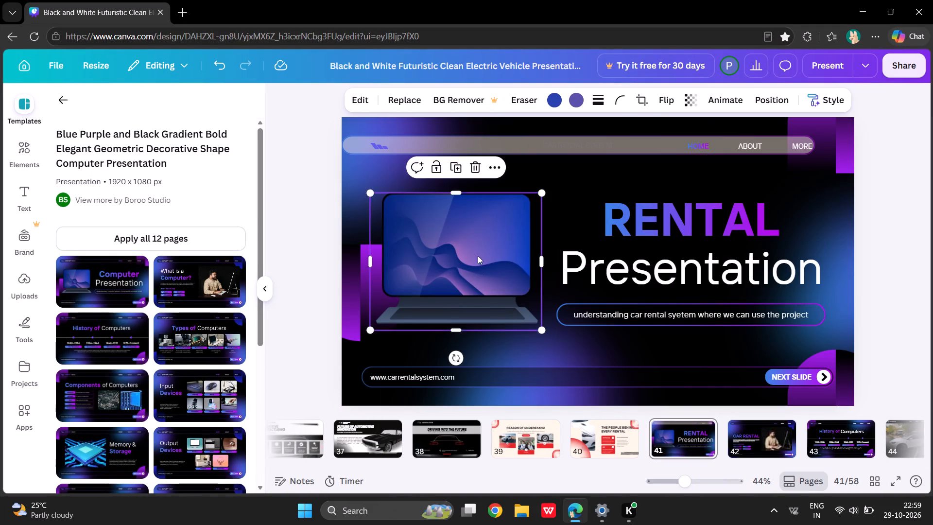
left_click_drag(478, 256, 476, 251)
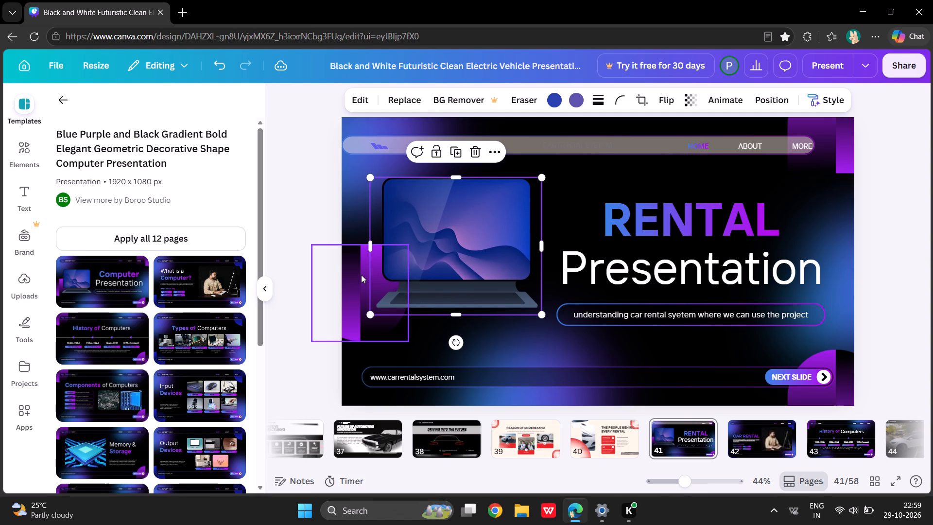
Move the purple gradient shape at the slide's left edge upward so it sits beside and behind the laptop screen.
left_click(362, 274)
left_click_drag(362, 274, 364, 247)
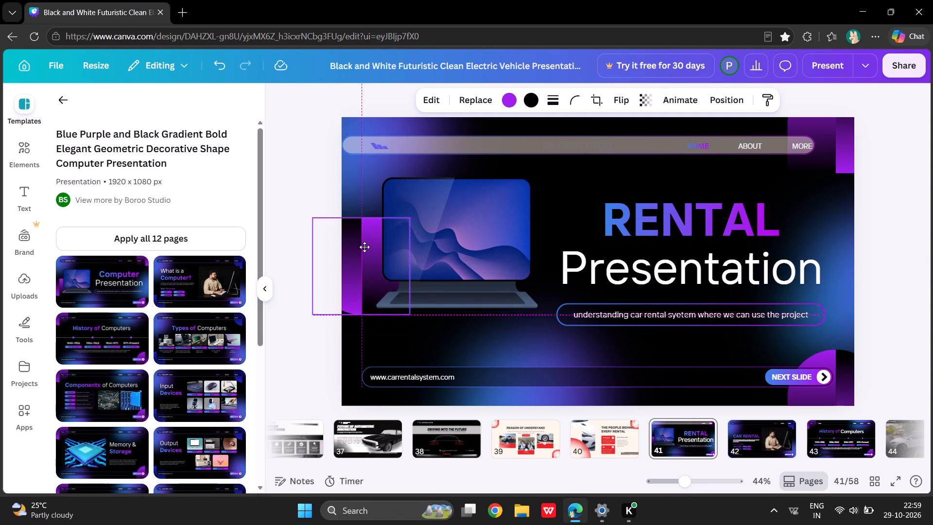
left_click_drag(364, 247, 366, 227)
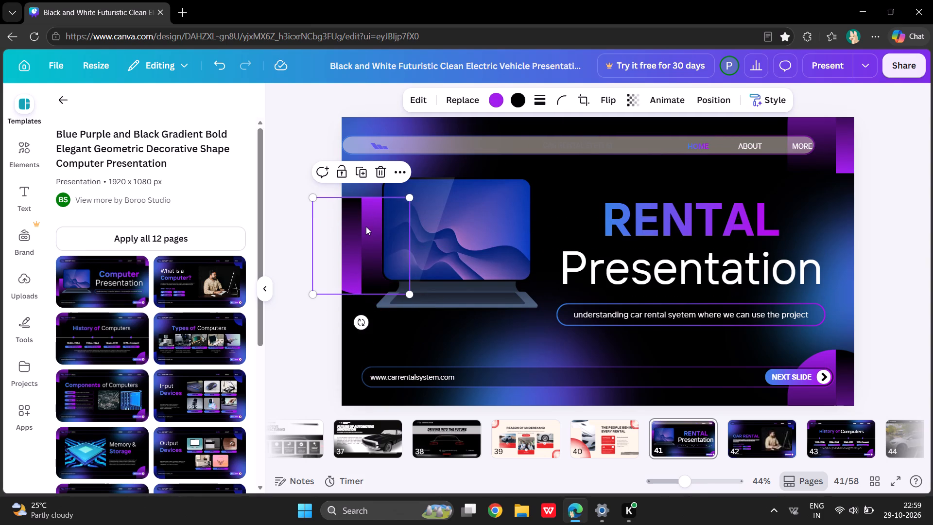